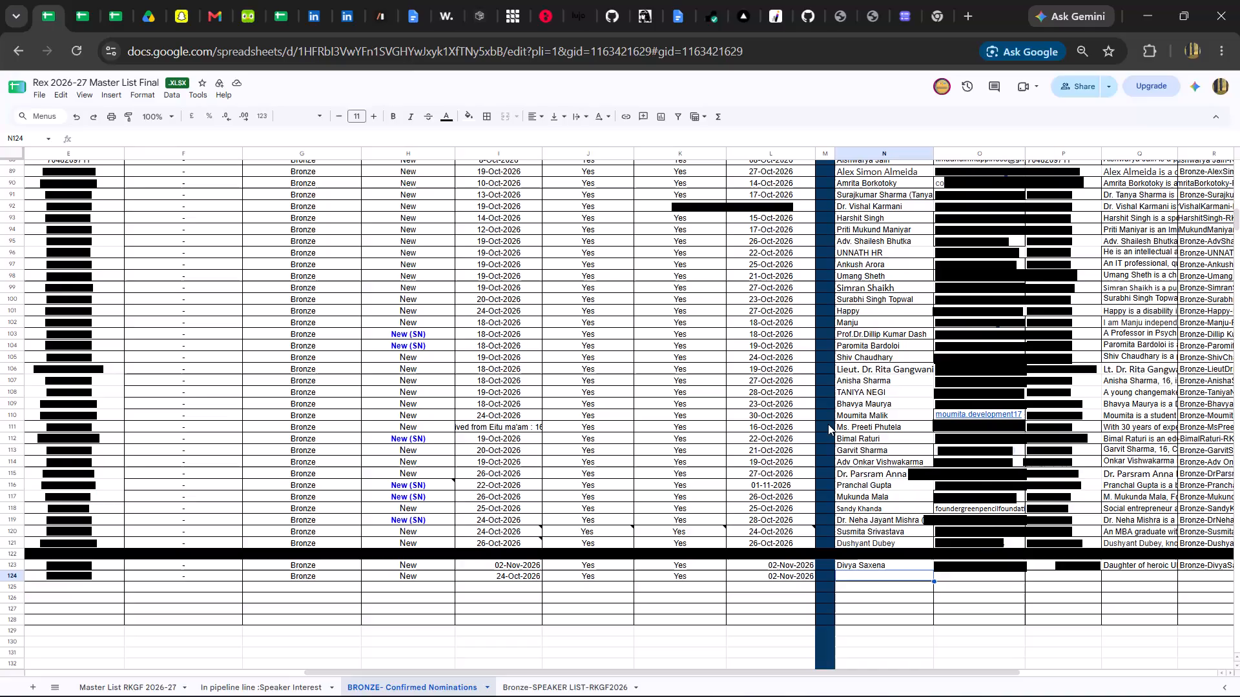
Paste the copied speaker details into row 124 of the BRONZE- Confirmed Nominations sheet, filling N124:T124.
key("ctrl+v")
Copy the date 02-Nov-2026 and the Yes entry from V123:W123 into V124:W124.
scroll(828, 424, "left", 6)
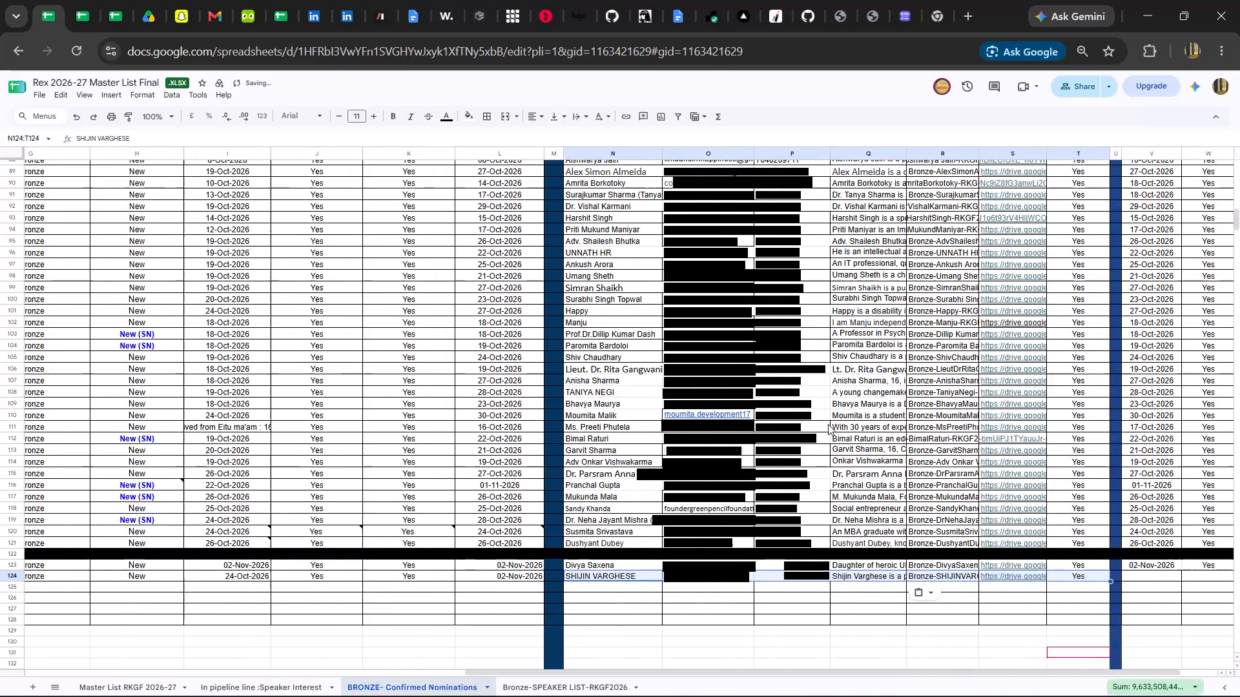
scroll(828, 424, "down", 1)
scroll(828, 424, "left", 2)
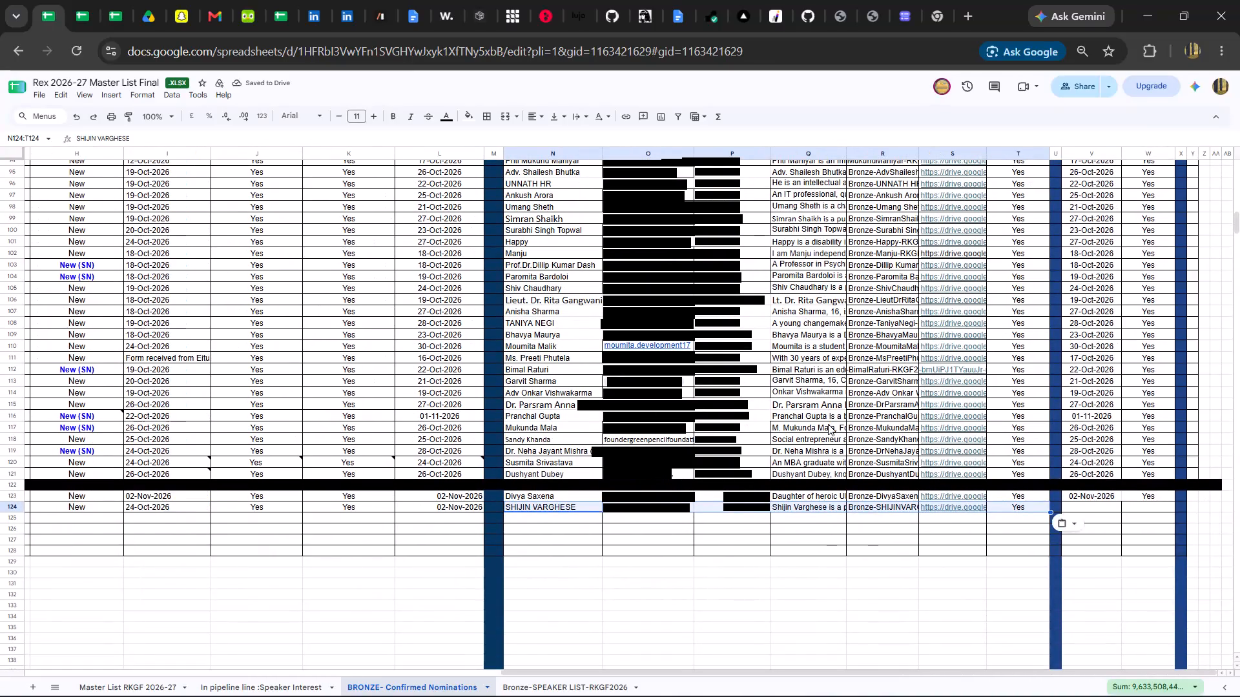
key("Right")
key("Right")
key("Right")
key("Right")
key("Right")
key("Right")
key("Right")
key("Right")
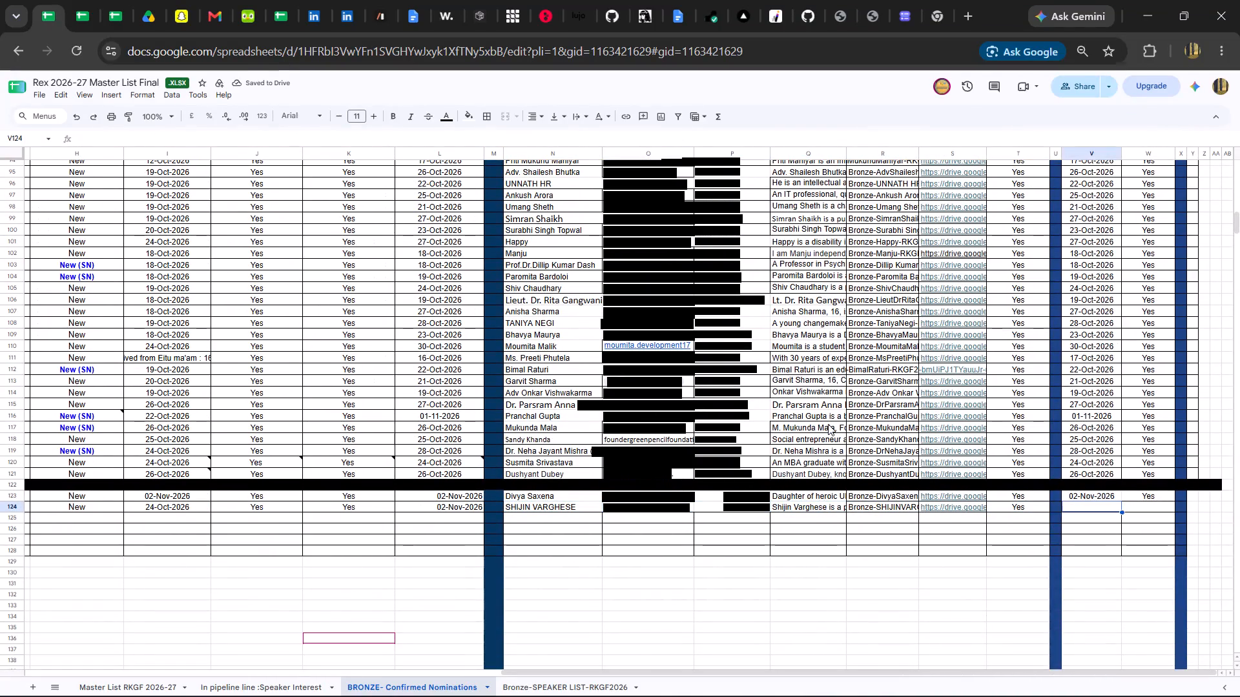
key("Up")
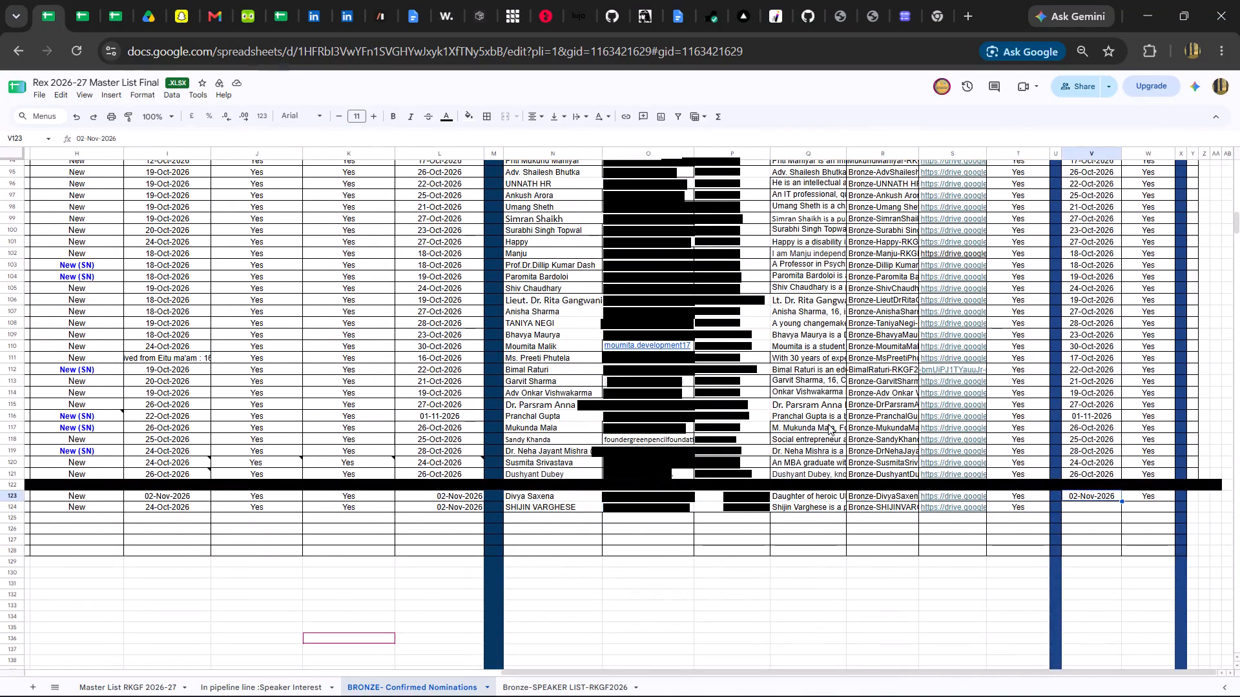
key("shift+Right")
key("ctrl+c")
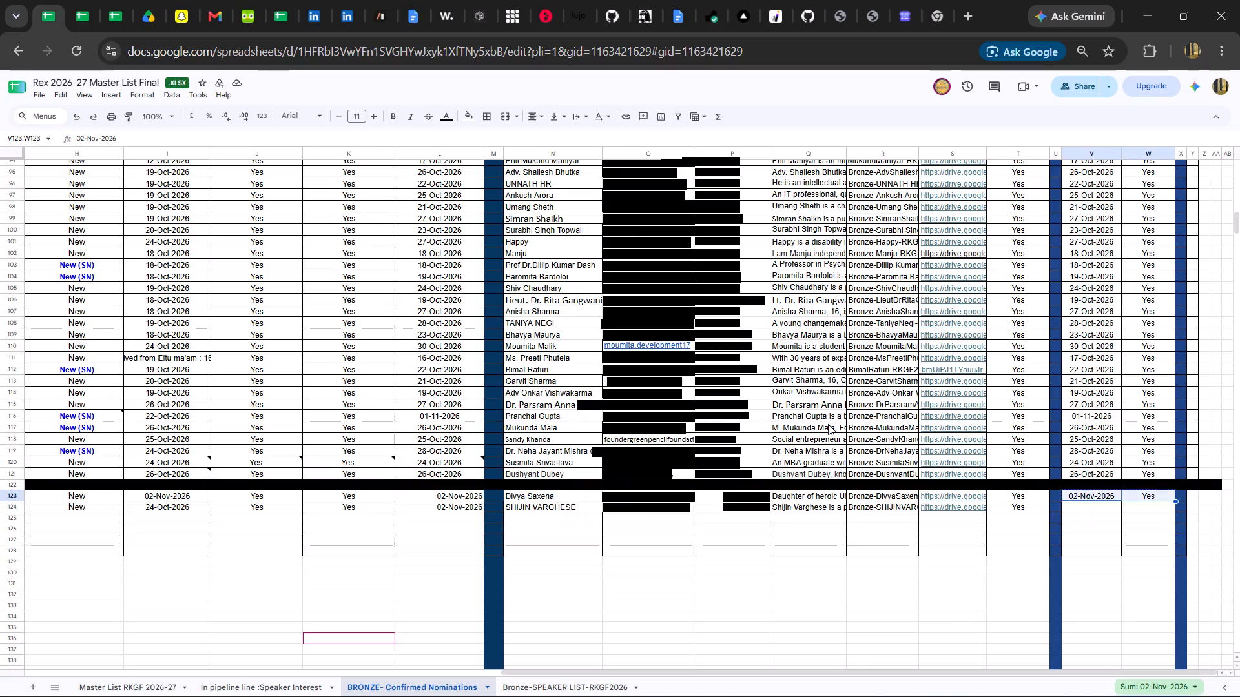
key("Down")
key("ctrl+v")
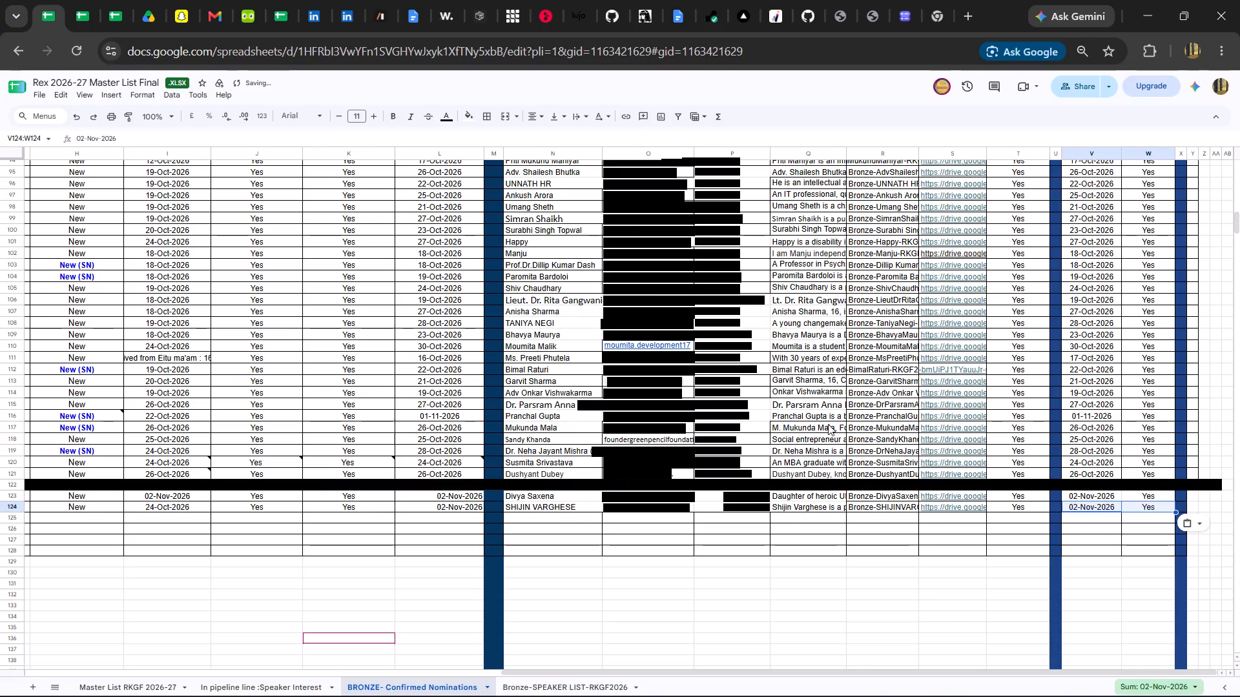
Go to empty cell D125, beside the name of nominee 122, to begin filling in that nominee's row.
key("Down")
key("Left")
key("Left")
key("Left")
key("Left")
key("Left")
key("Left")
key("Left")
key("Left")
key("Left")
key("Left")
key("Left")
key("Left")
key("Left")
key("Left")
key("Left")
key("Left")
key("Left")
key("Left")
key("Left")
key("Left")
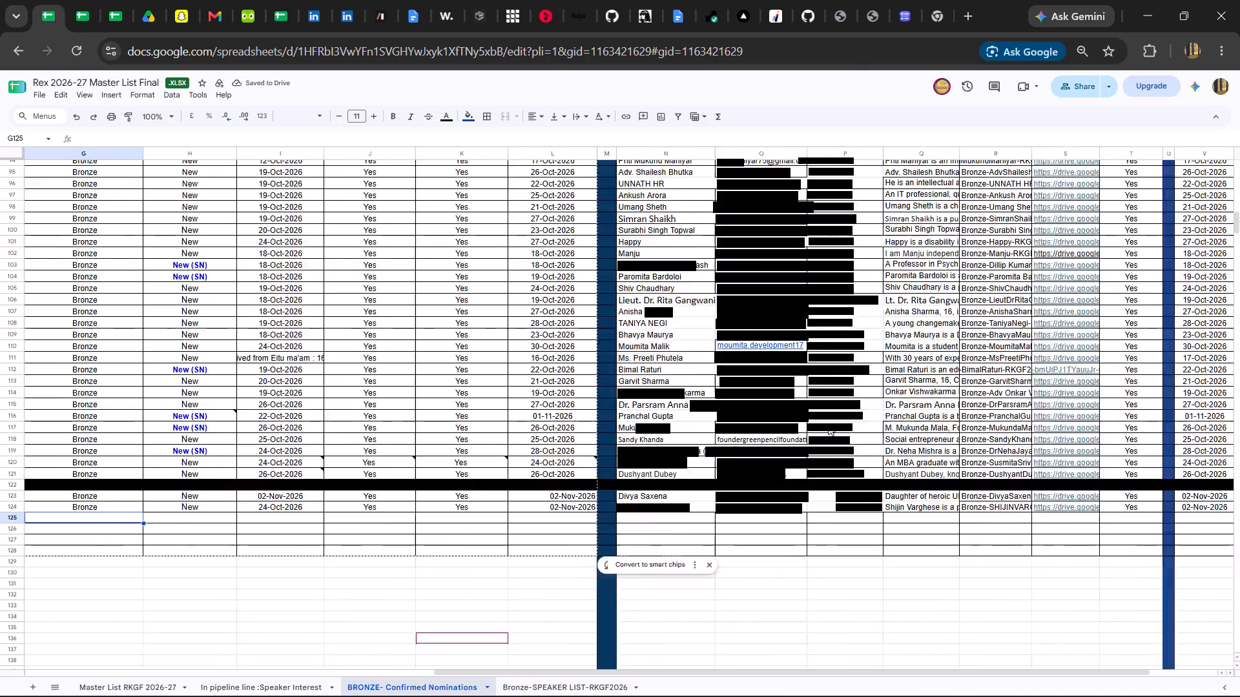
key("Right")
key("Right")
key("Right")
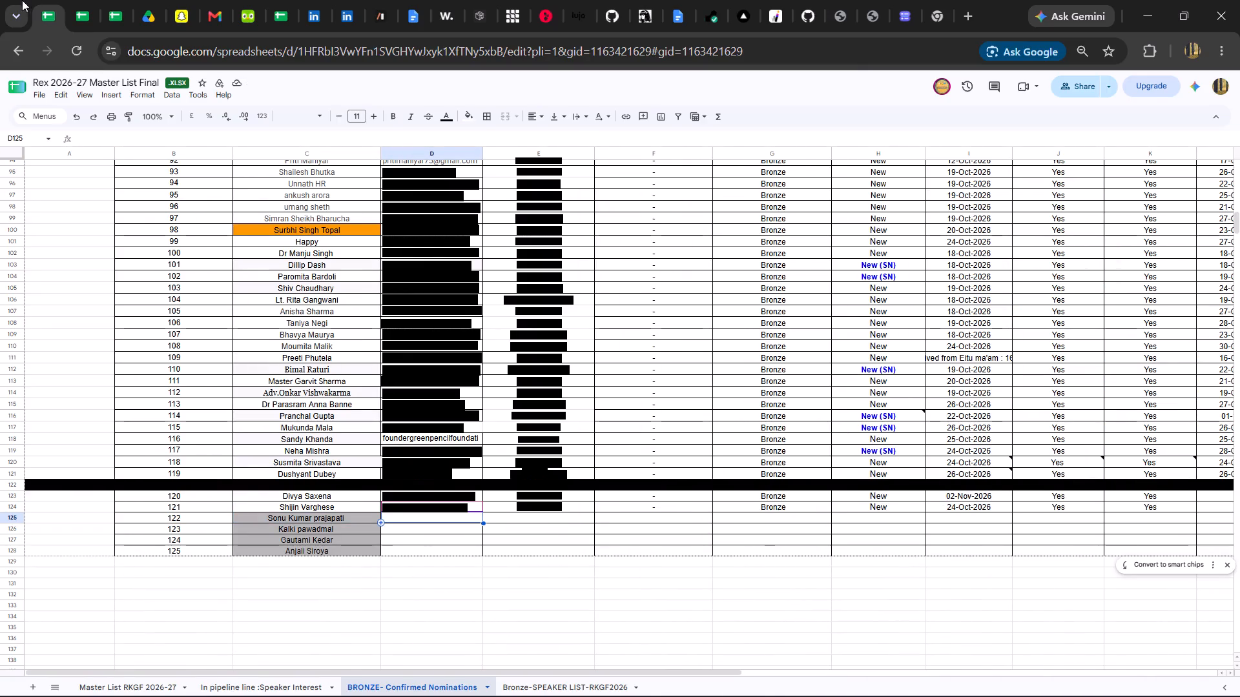
Search the Master List RKGF 2026-27 sheet for the email address copied from I274, under Send GIFFT in the Untitled spreadsheet.
left_click(109, 18)
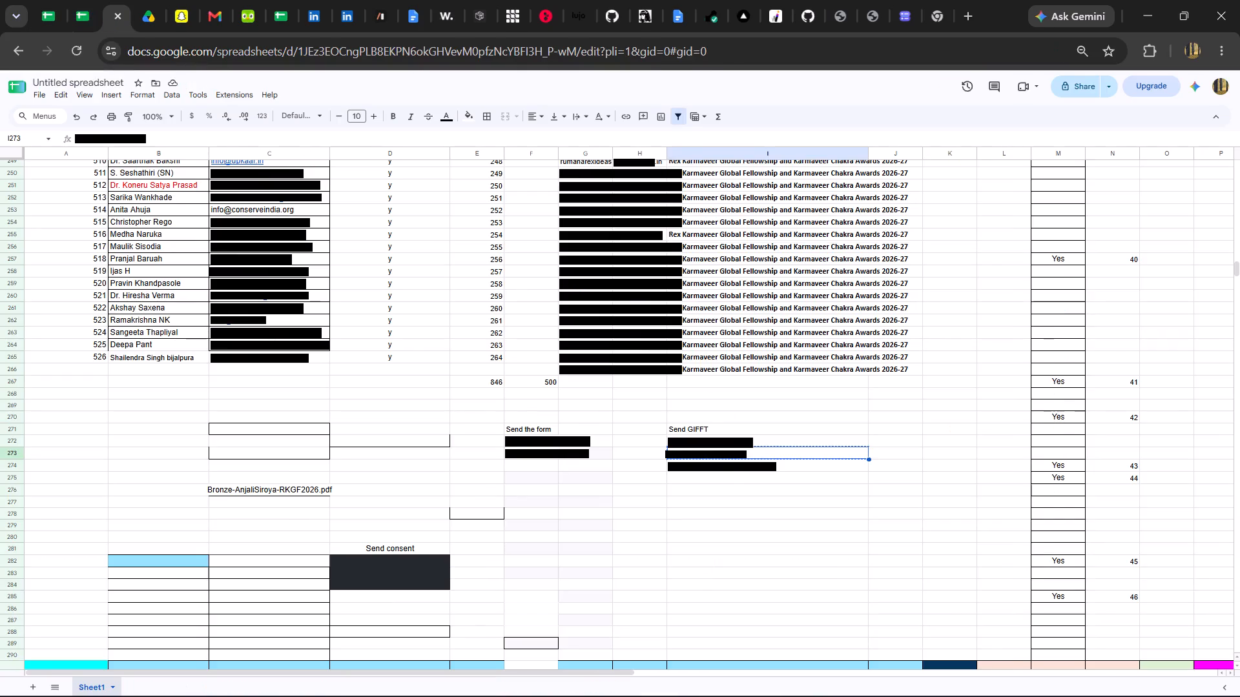
left_click(723, 464)
key("ctrl+c")
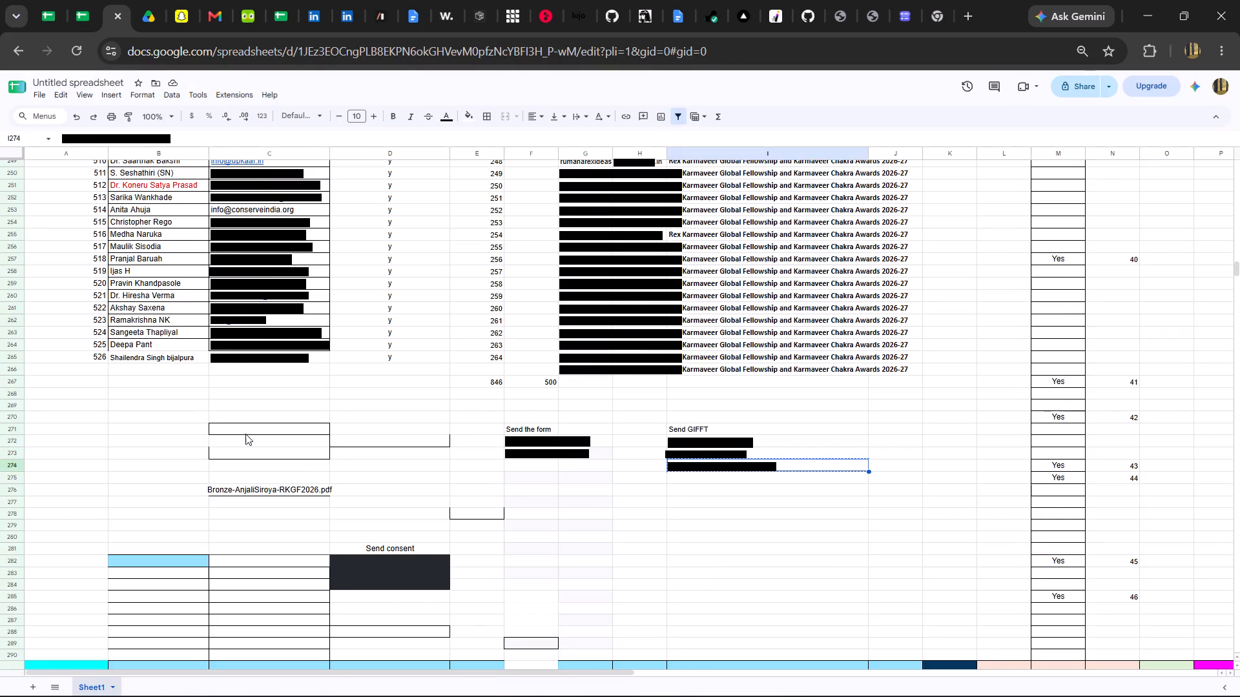
left_click(50, 17)
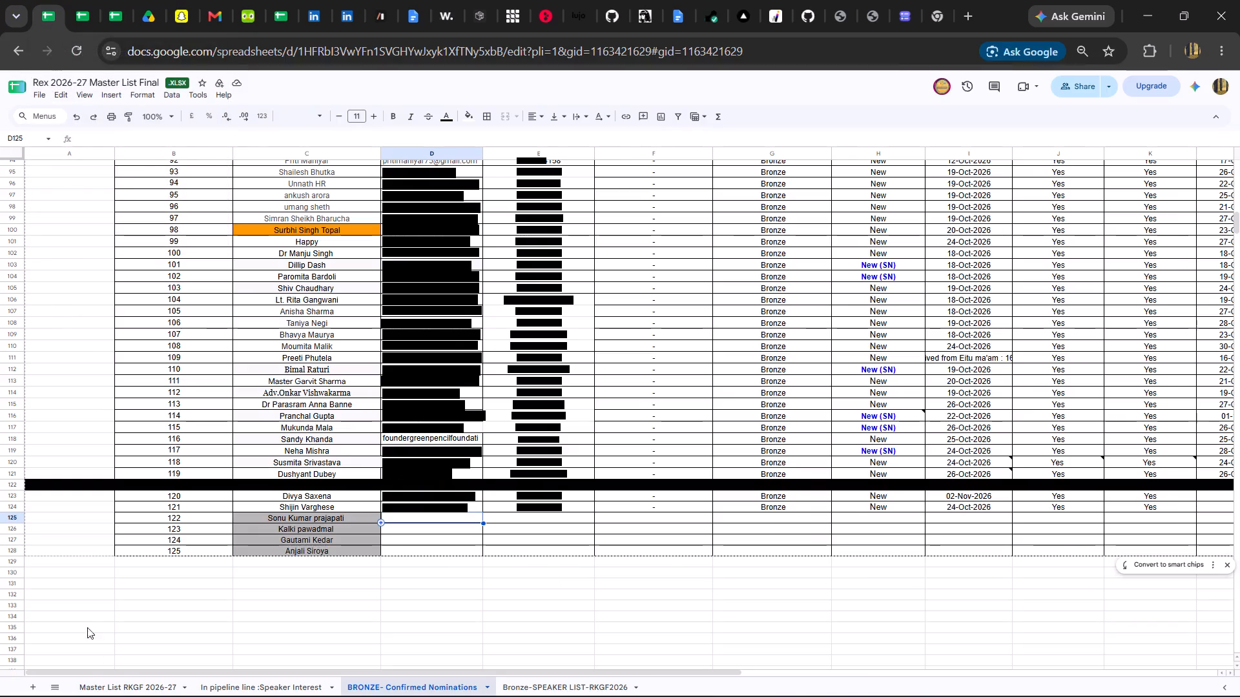
left_click(99, 678)
key("ctrl+h")
key("ctrl+v")
key("Return")
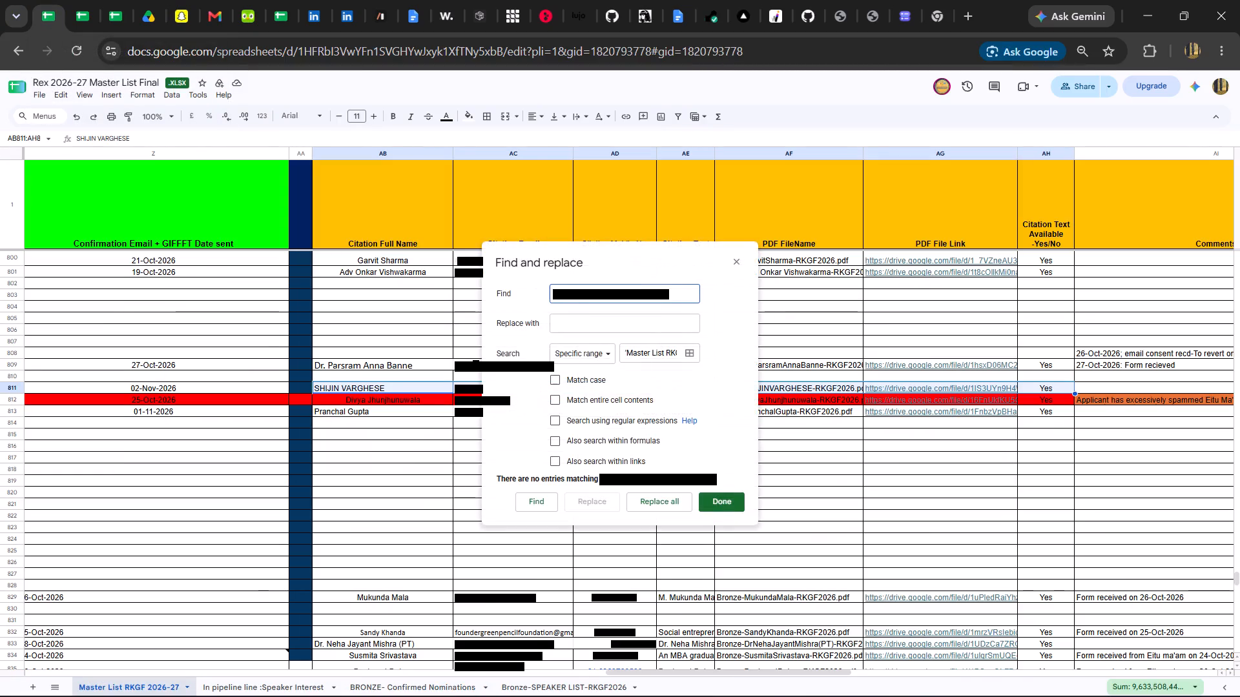
key("Return")
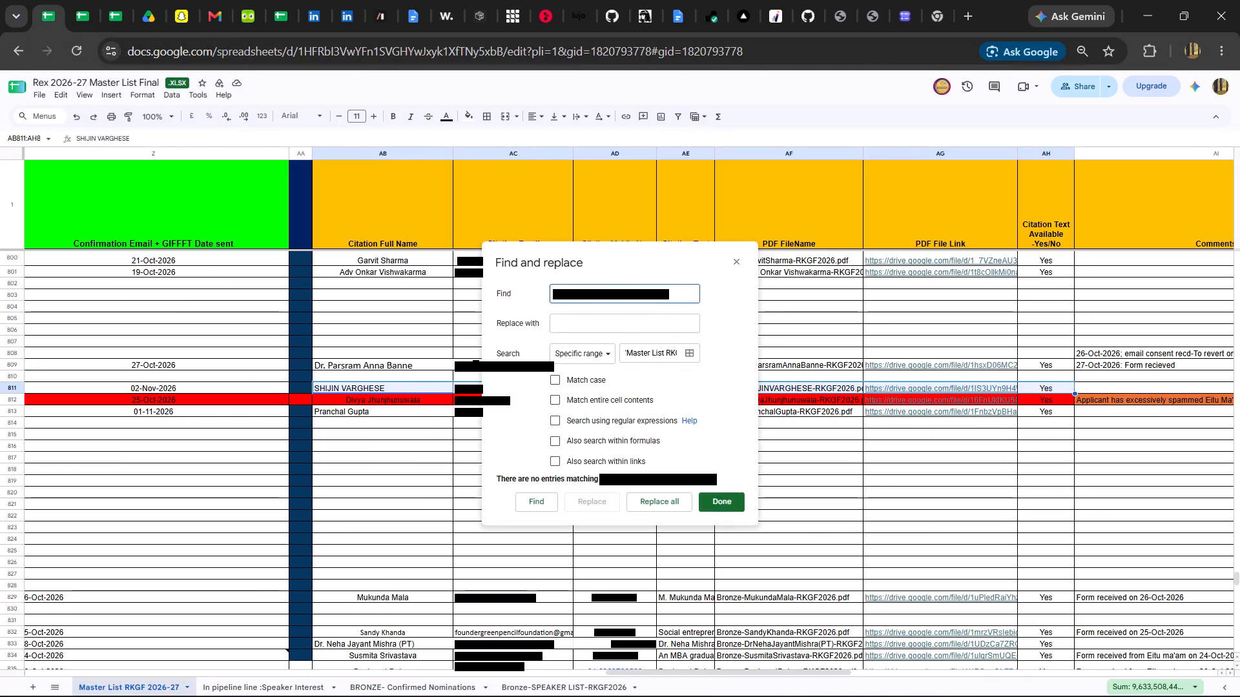
key("Return")
key("Return")
key("Return")
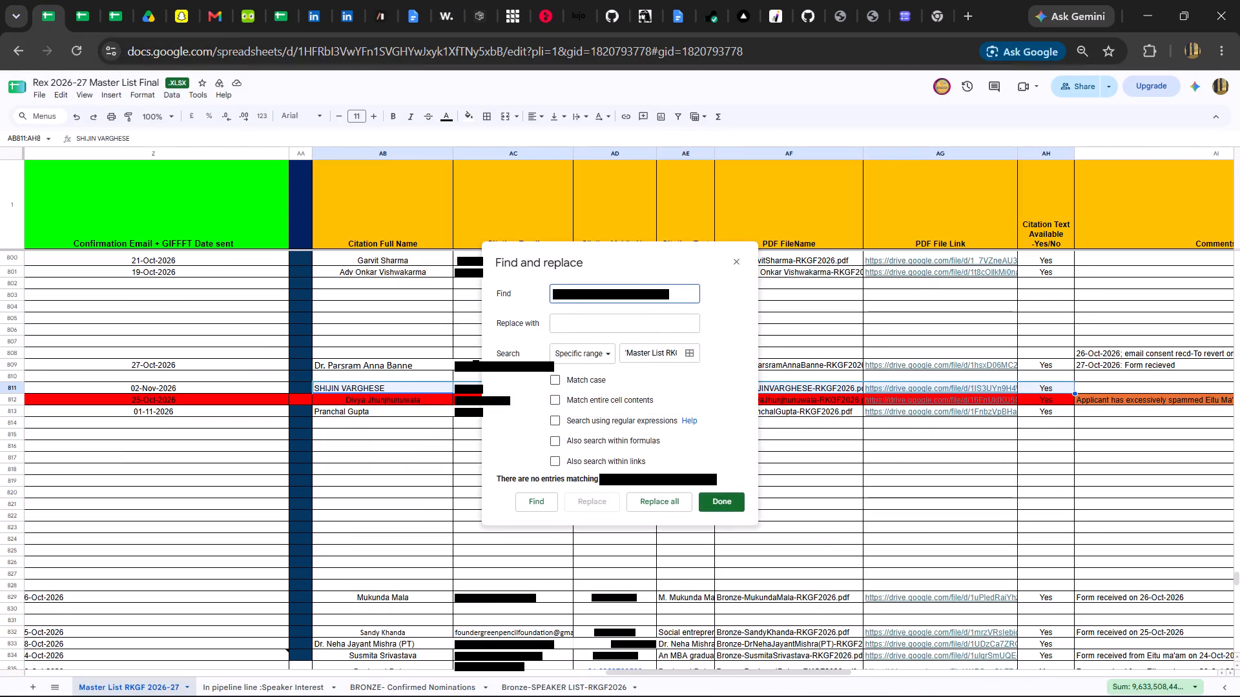
left_click(737, 259)
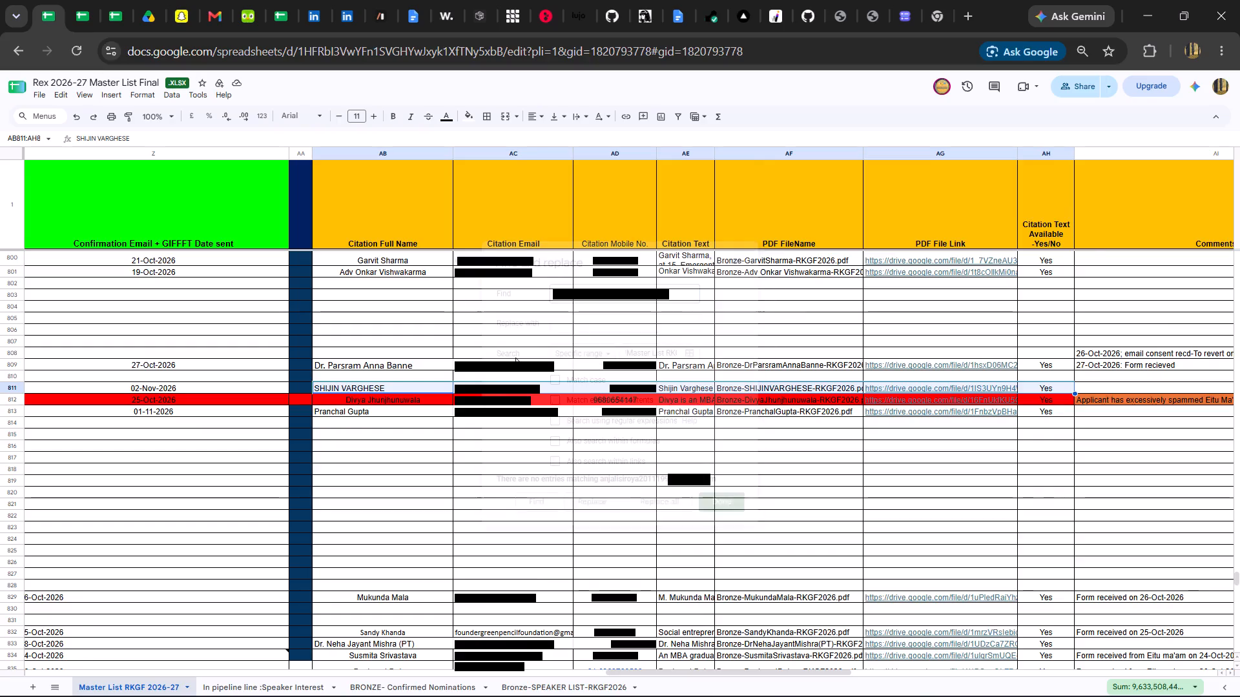
Examine the name and email columns in the last rows of the Master List RKGF 2026-27 sheet for the nominee's record.
scroll(515, 358, "right", 6)
scroll(515, 358, "up", 6)
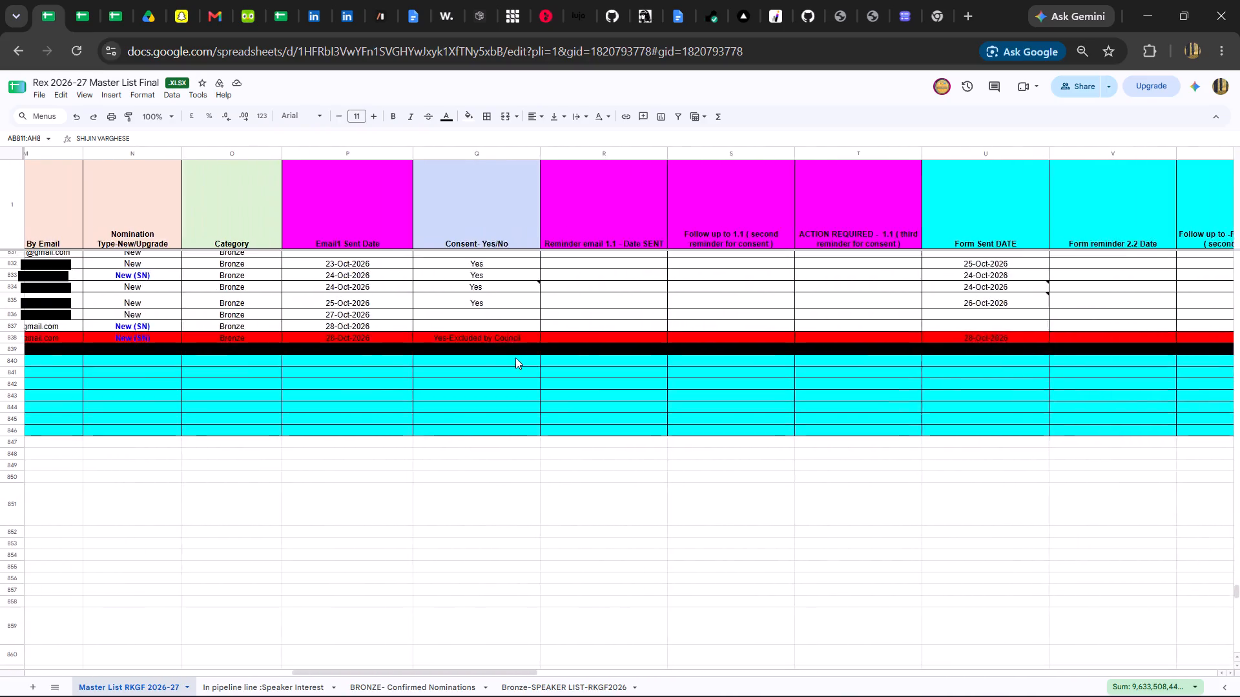
scroll(515, 358, "up", 1)
scroll(515, 358, "right", 8)
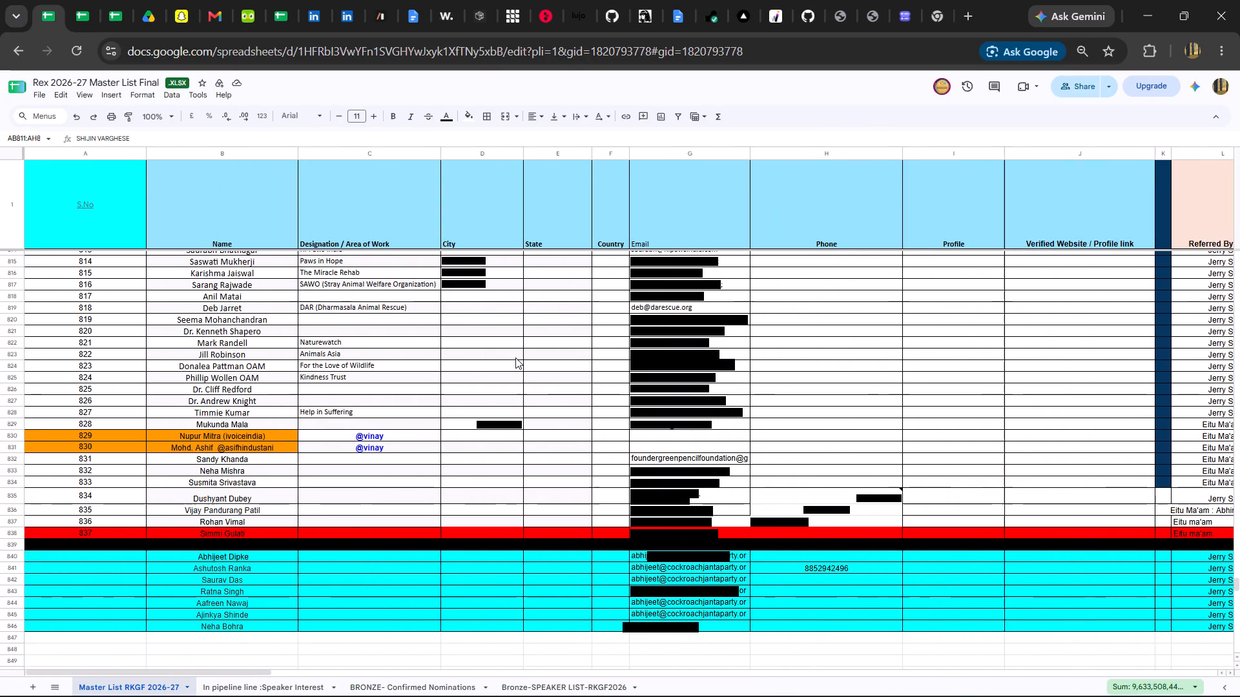
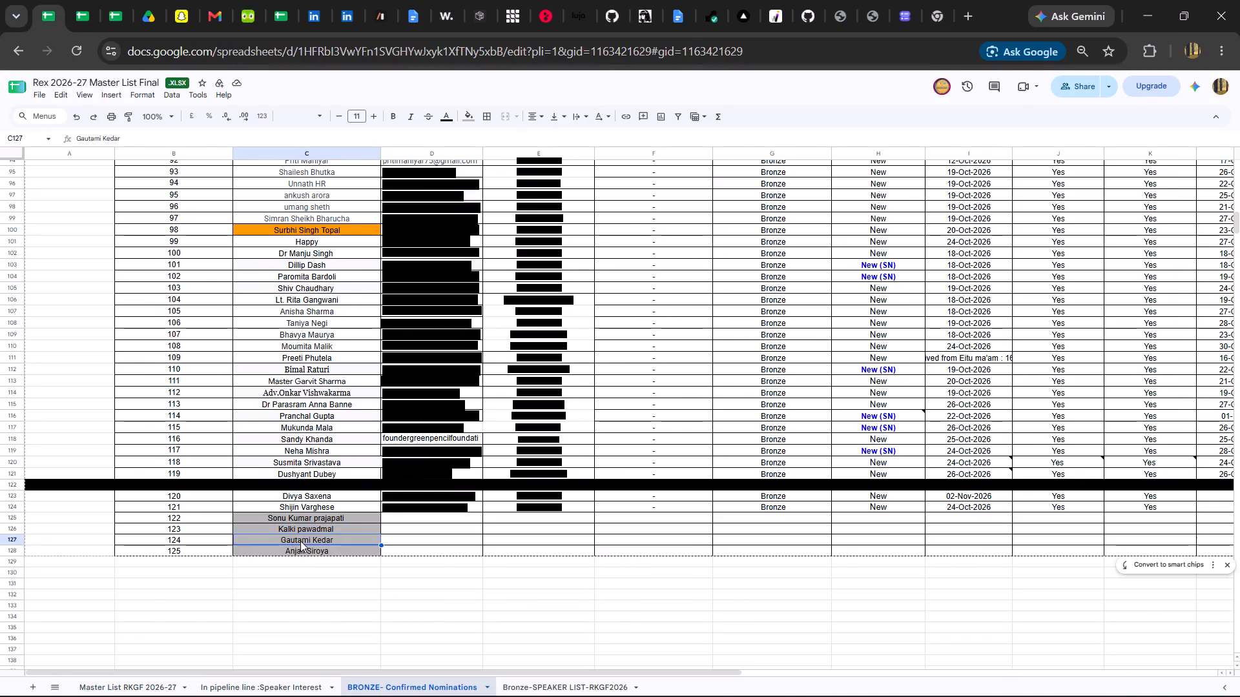
Copy the name of nominee 124 from cell C127 of the BRONZE- Confirmed Nominations sheet.
key("ctrl+c")
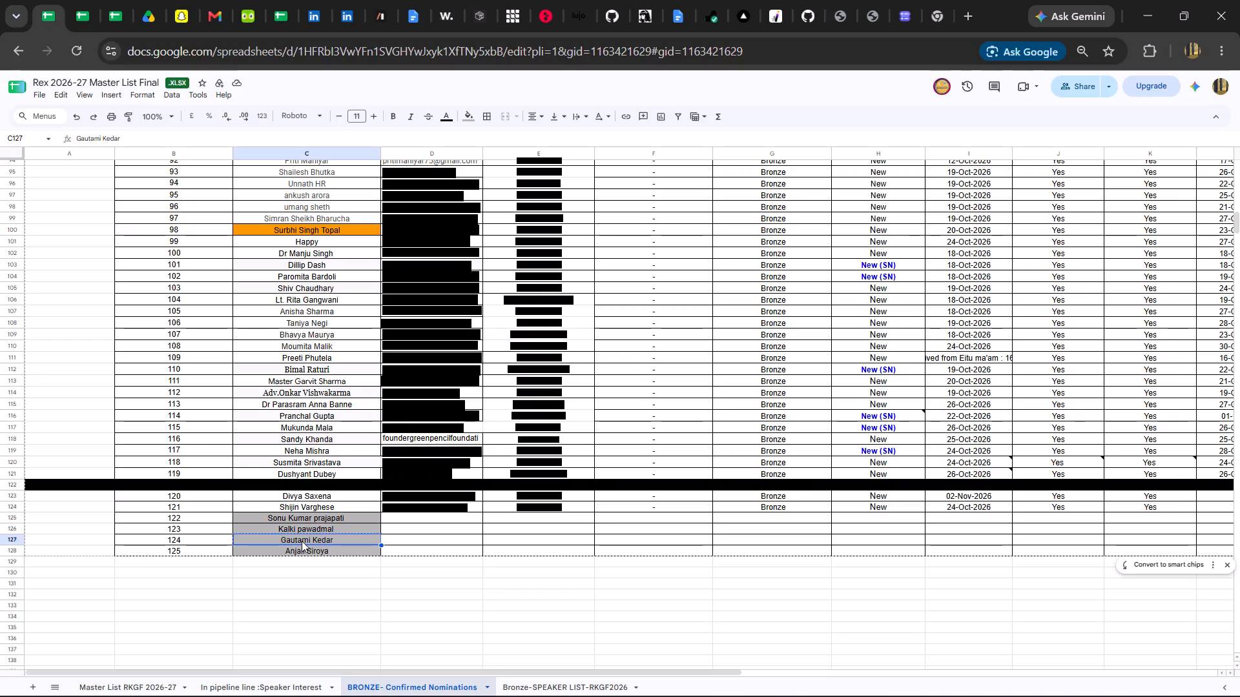
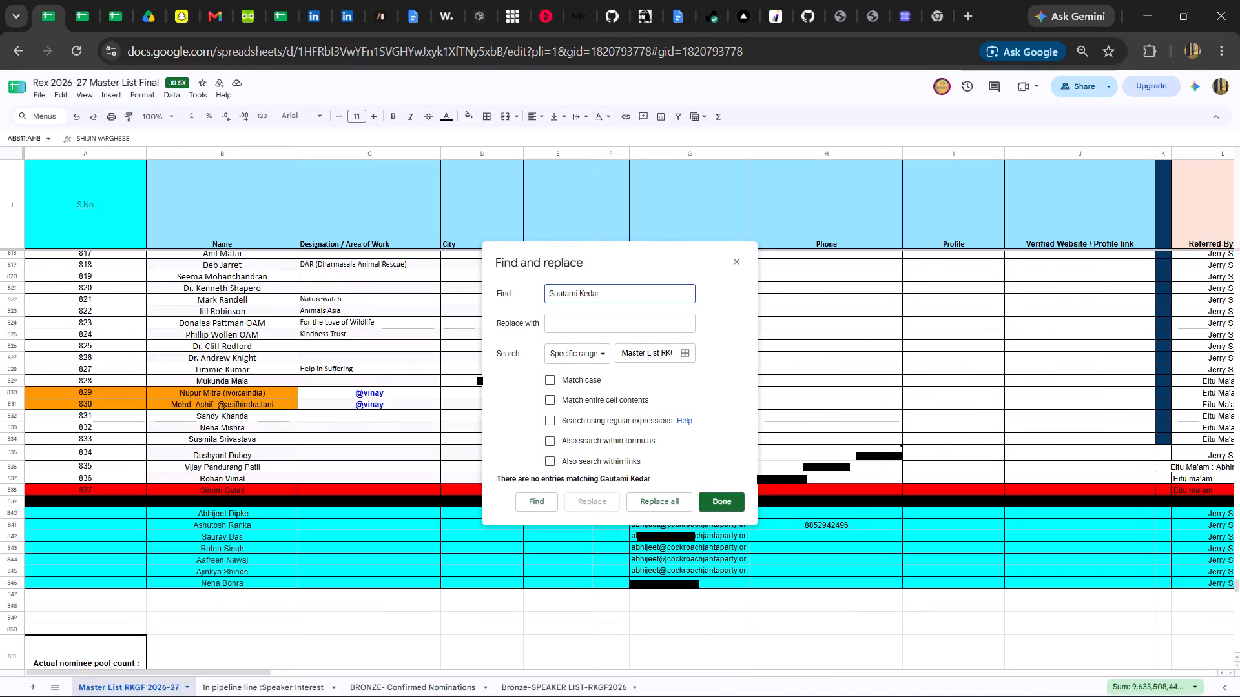
Correct the search text for nominee 124's name and search the Master List RKGF 2026-27 sheet for it again.
key("ctrl+Left")
key("ctrl+Left")
key("BackSpace")
key("Return")
key("Return")
key("Return")
key("Return")
key("Escape")
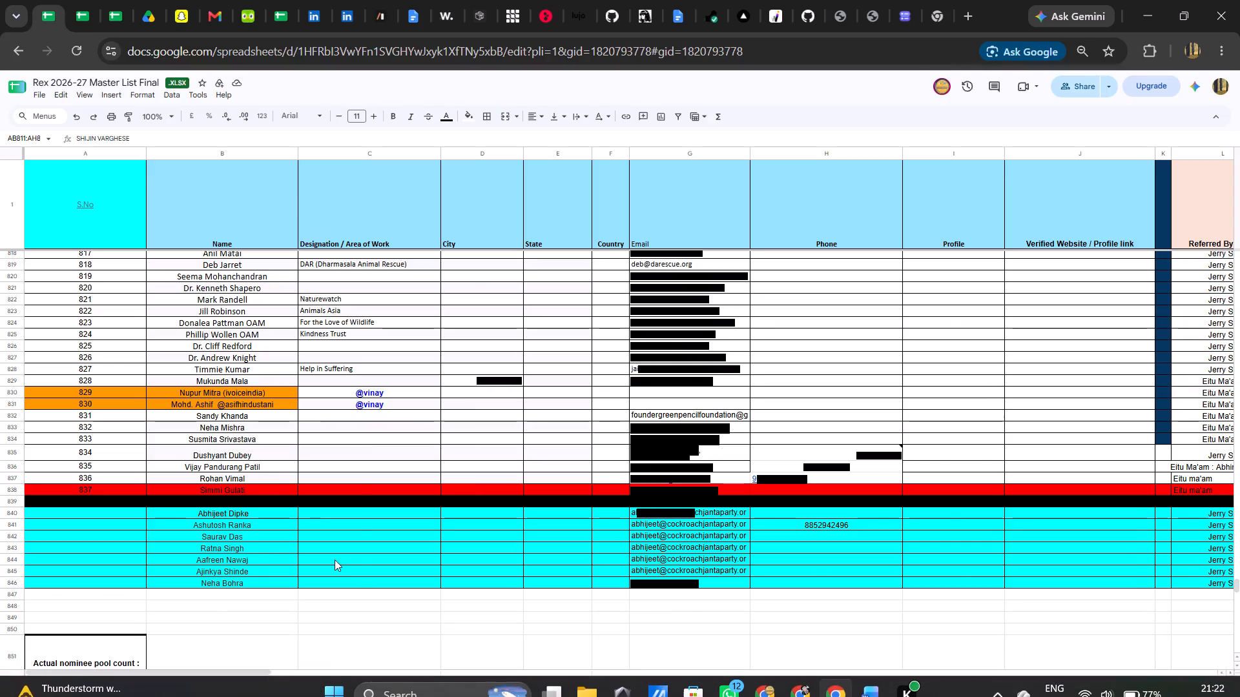
Return to the BRONZE- Confirmed Nominations sheet and go to empty cell D128, beside the name of nominee 125.
left_click(399, 679)
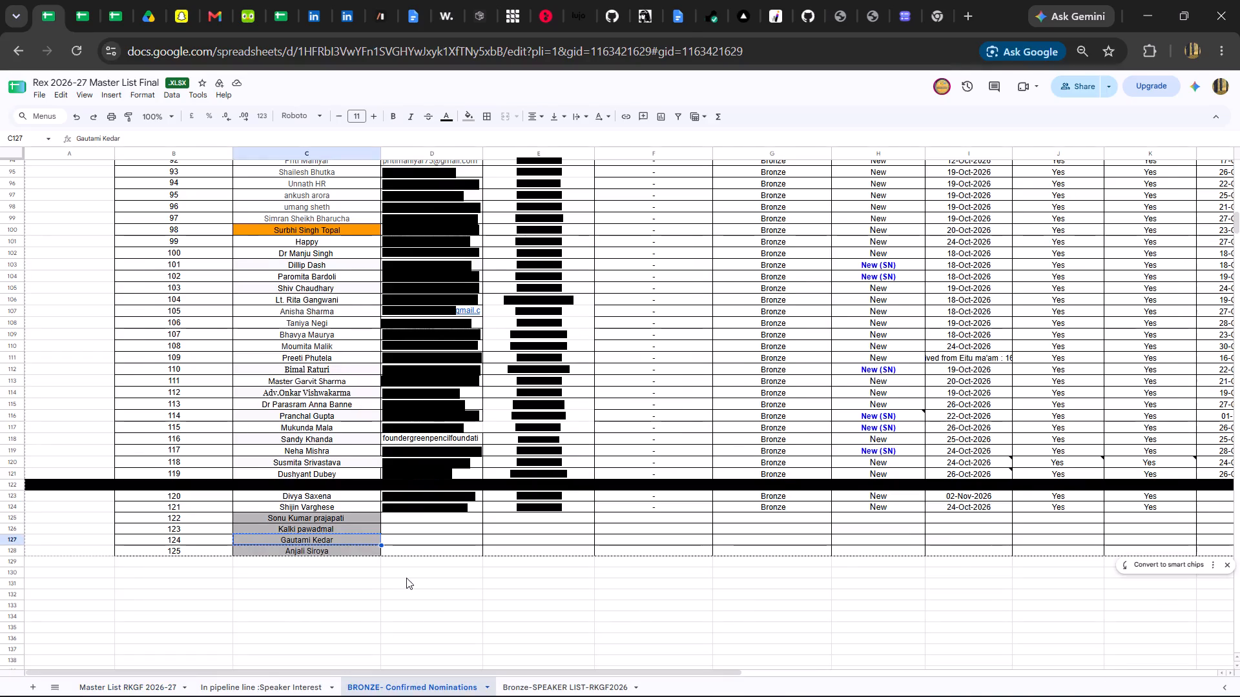
left_click(440, 541)
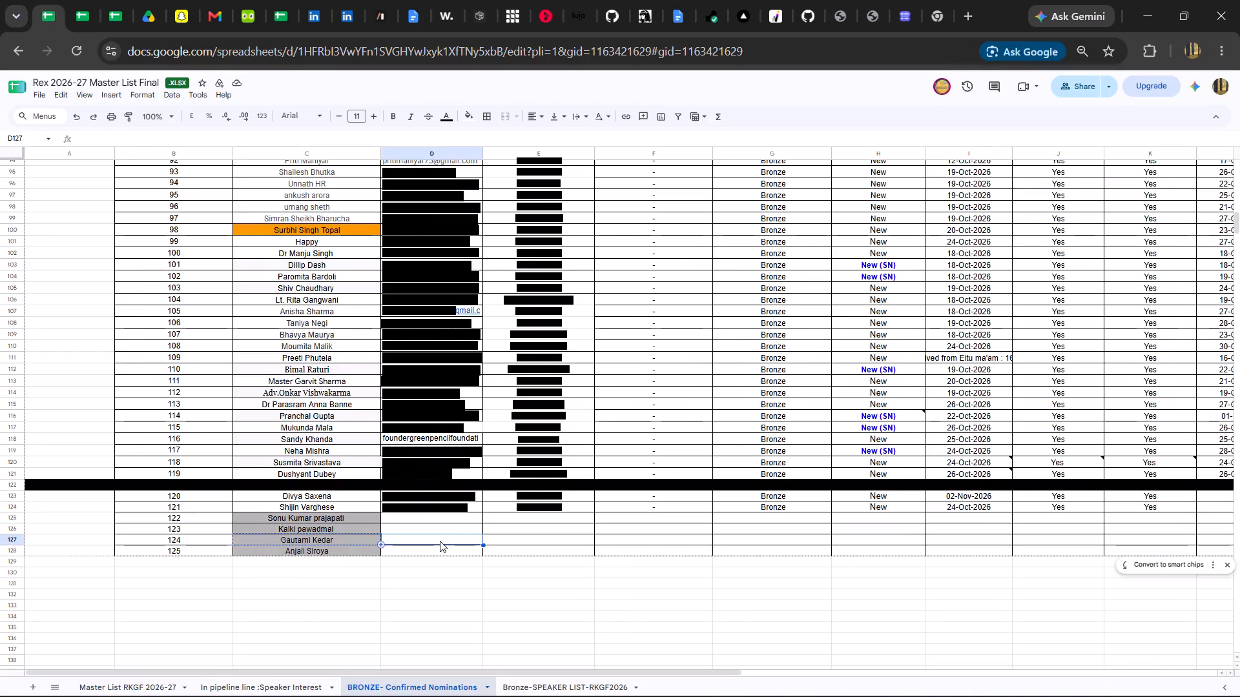
left_click(439, 554)
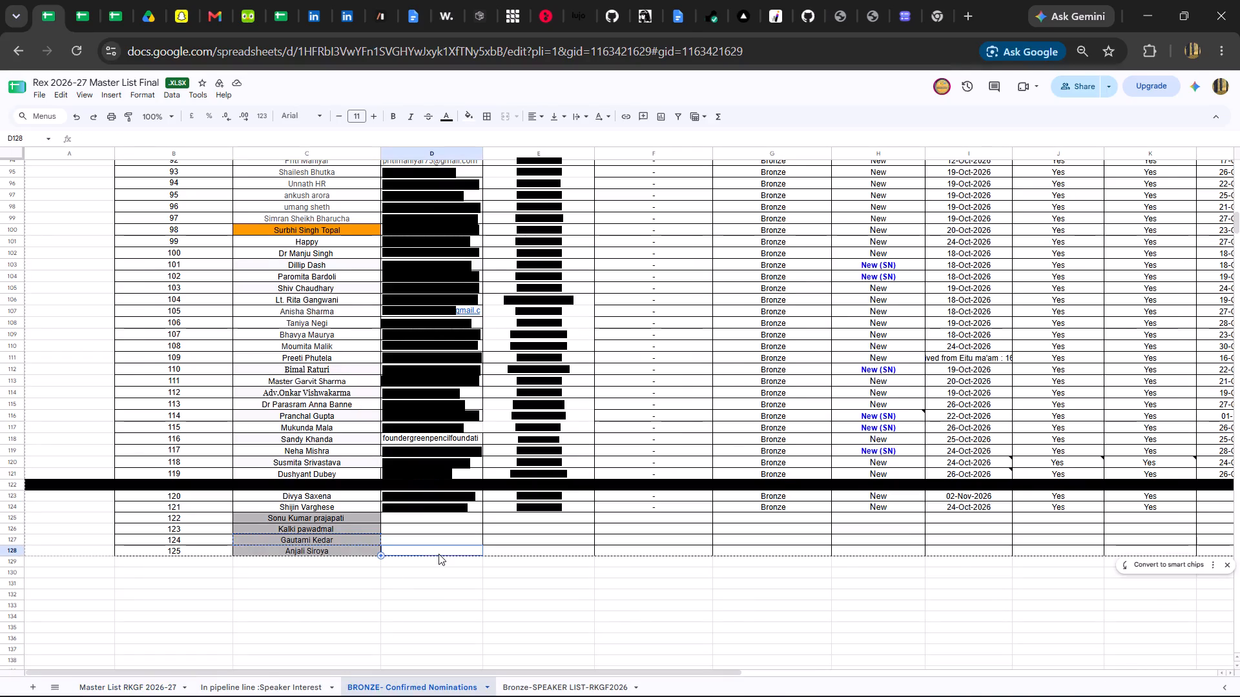
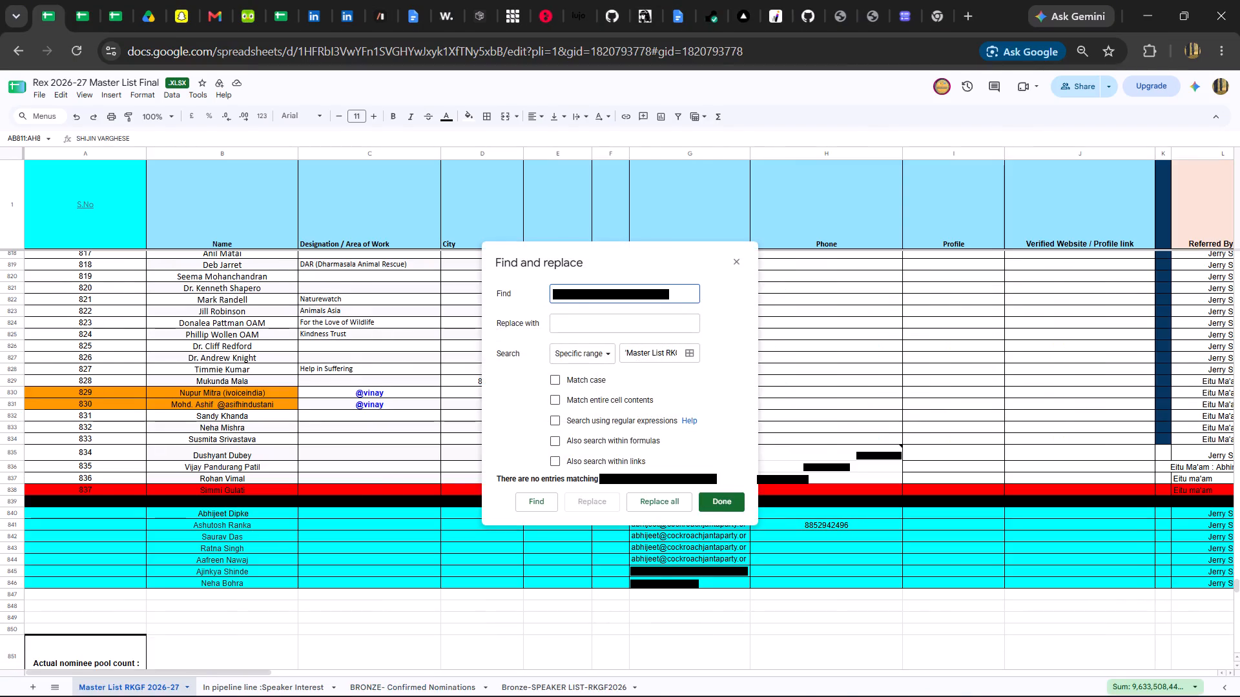
Retry the nominee search in the Master List RKGF 2026-27 sheet after tidying the start of the search term, then close Find and replace.
key("ctrl+Left")
key("ctrl+Left")
key("ctrl+Left")
key("ctrl+Left")
key("ctrl+Left")
key("ctrl+Left")
key("ctrl+Left")
key("ctrl+Left")
key("ctrl+Left")
key("BackSpace")
key("BackSpace")
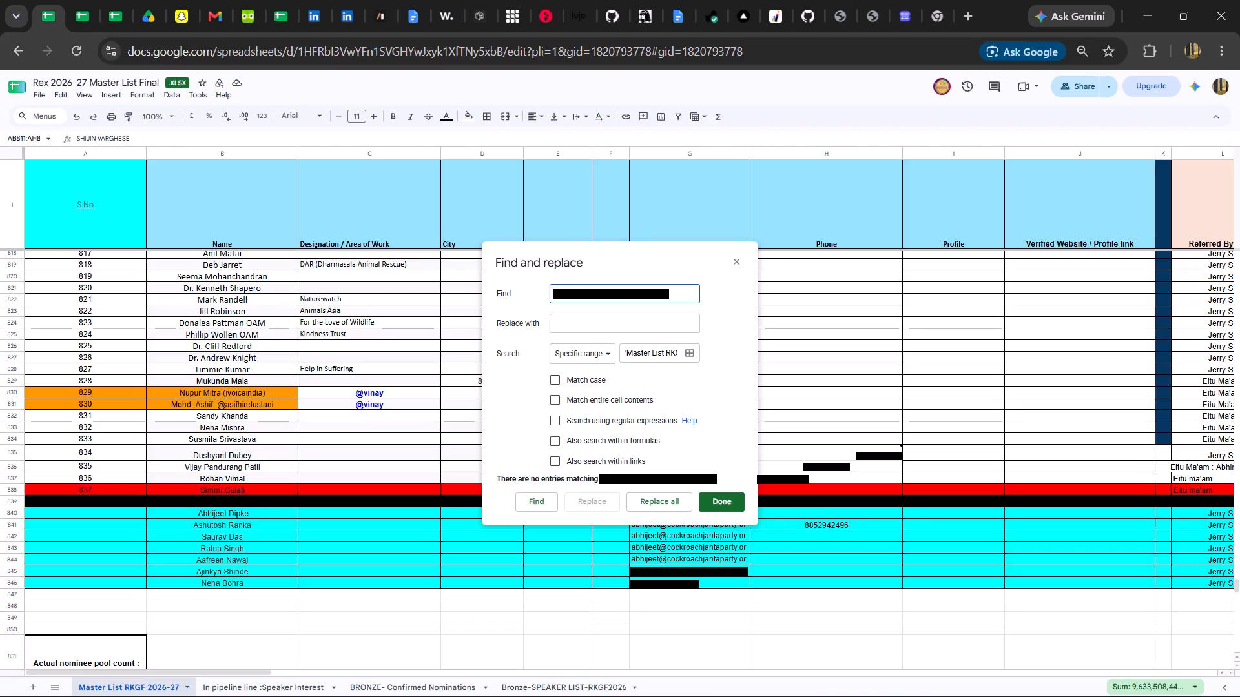
key("Return")
key("Return")
key("Return")
key("Escape")
Look through the earlier rows of the Master List RKGF 2026-27 sheet for the nominee's entry.
scroll(394, 471, "up", 3)
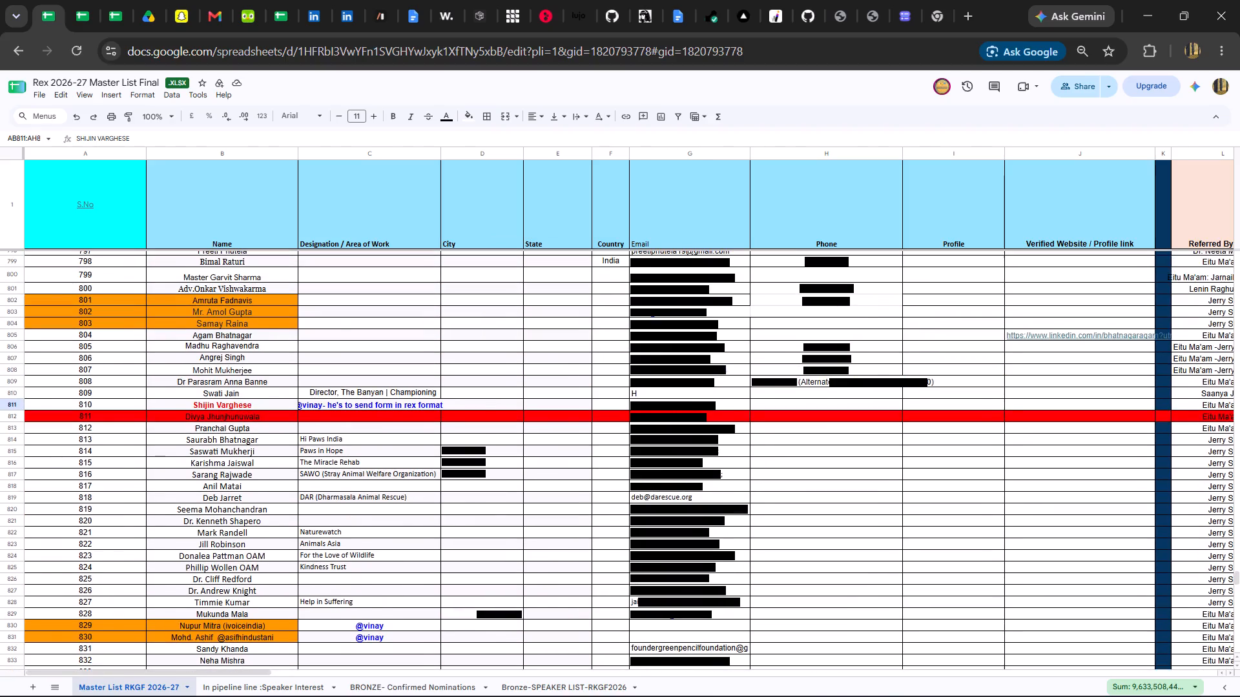
Copy the name of nominee 125 from cell C128 of the BRONZE- Confirmed Nominations sheet.
scroll(394, 471, "down", 1)
scroll(394, 471, "up", 1)
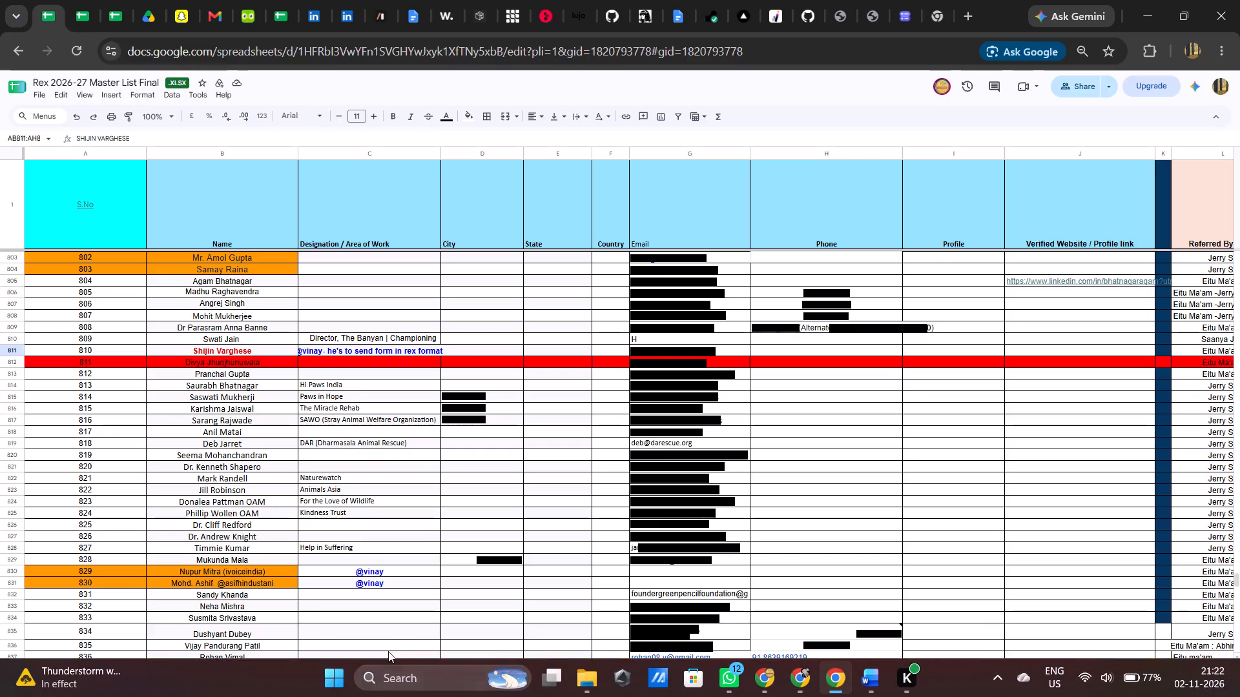
left_click(373, 692)
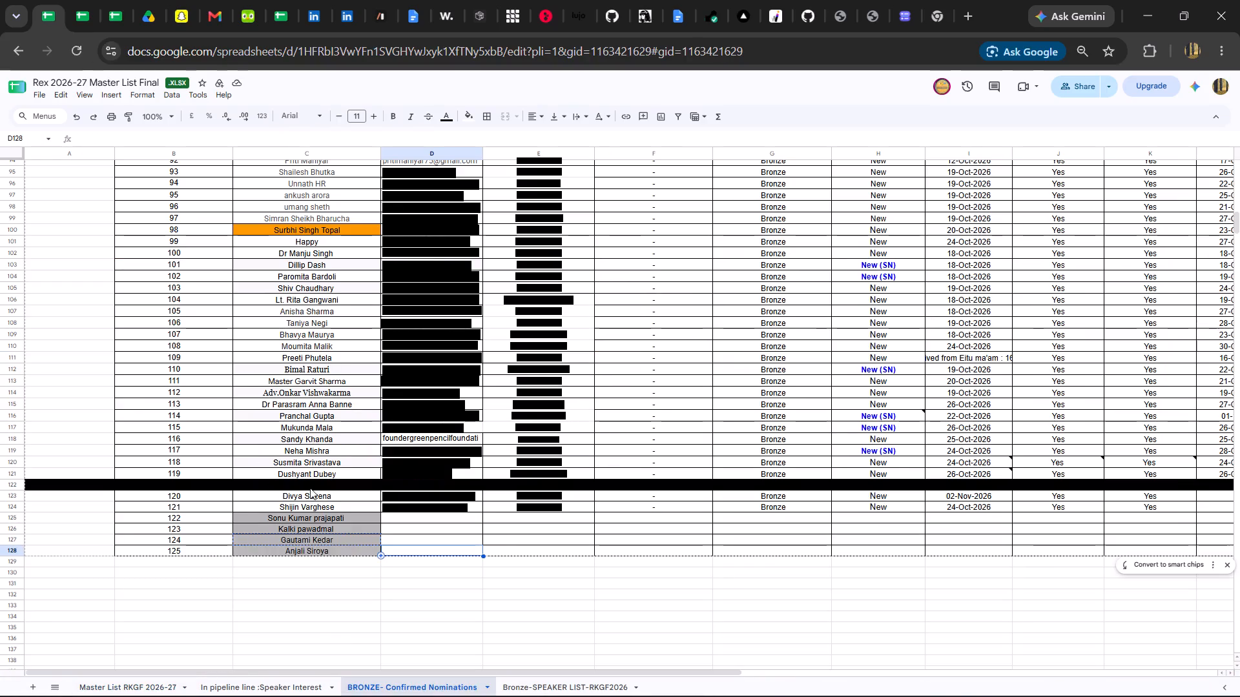
left_click(322, 549)
key("ctrl+c")
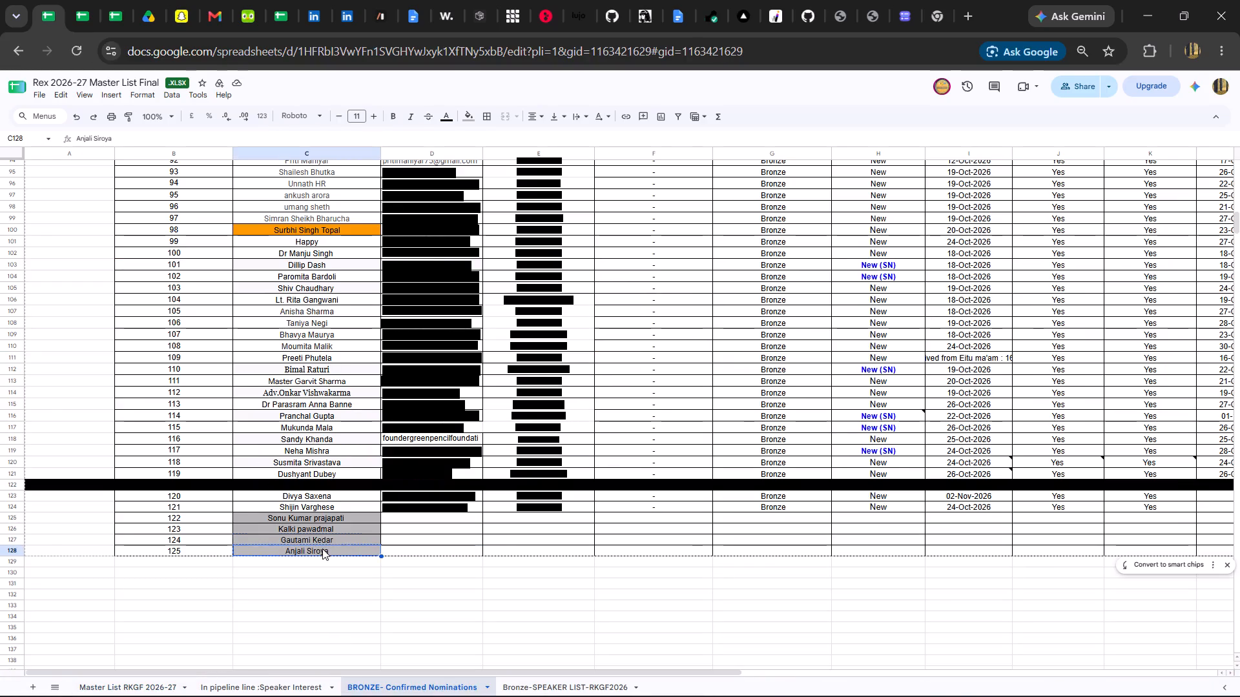
Move the Master List RKGF 2026-27 sheet to directly after the In pipeline line :Speaker Interest sheet.
left_click_drag(141, 683, 429, 534)
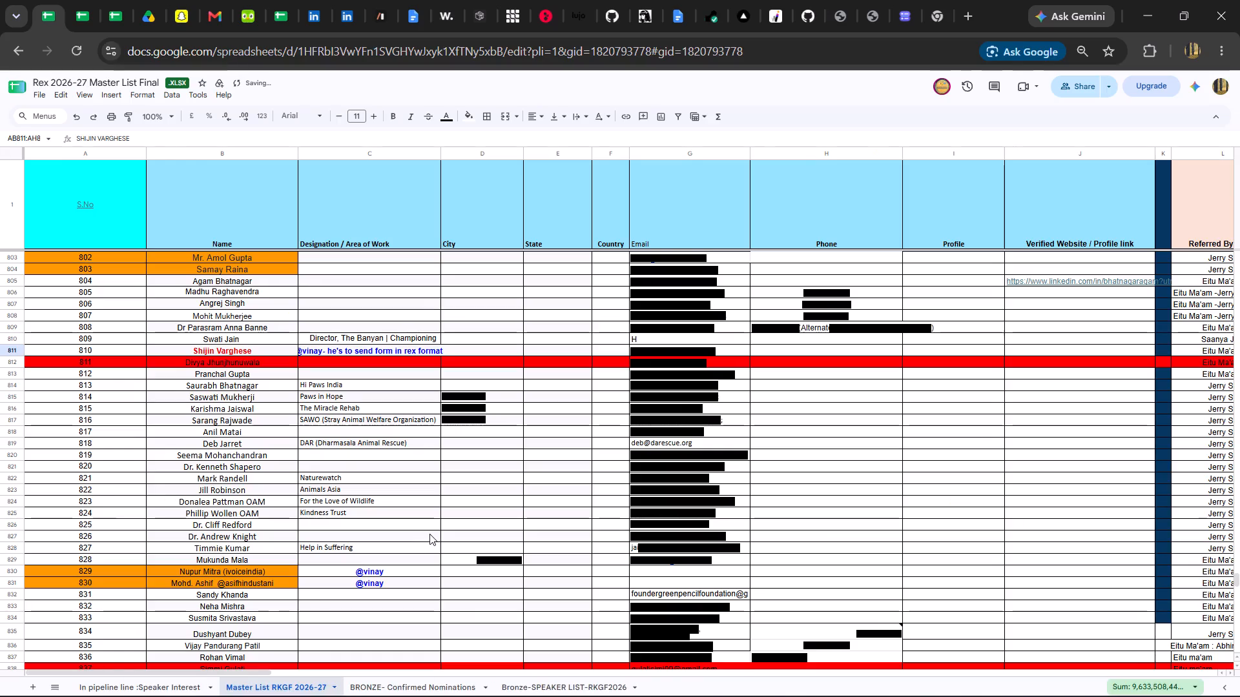
Look over the nominee list and folder summary in the In pipeline line :Speaker Interest sheet.
left_click(432, 679)
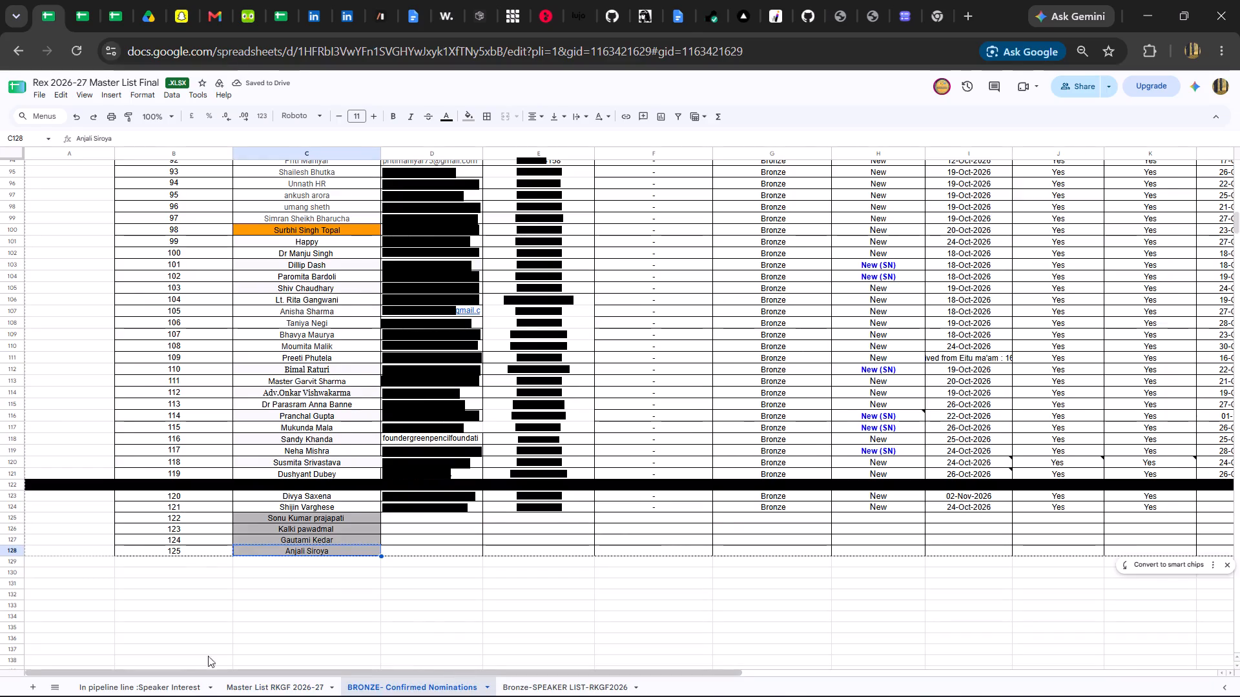
left_click(156, 680)
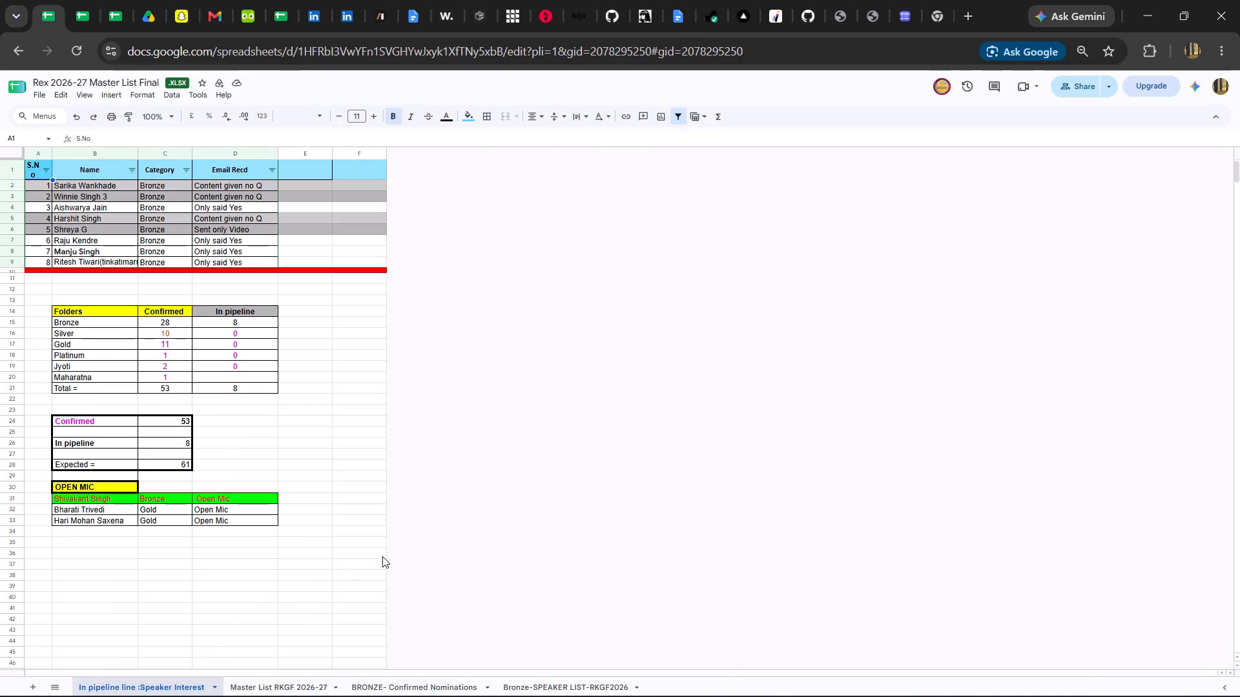
scroll(356, 545, "right", 1)
scroll(356, 545, "up", 2)
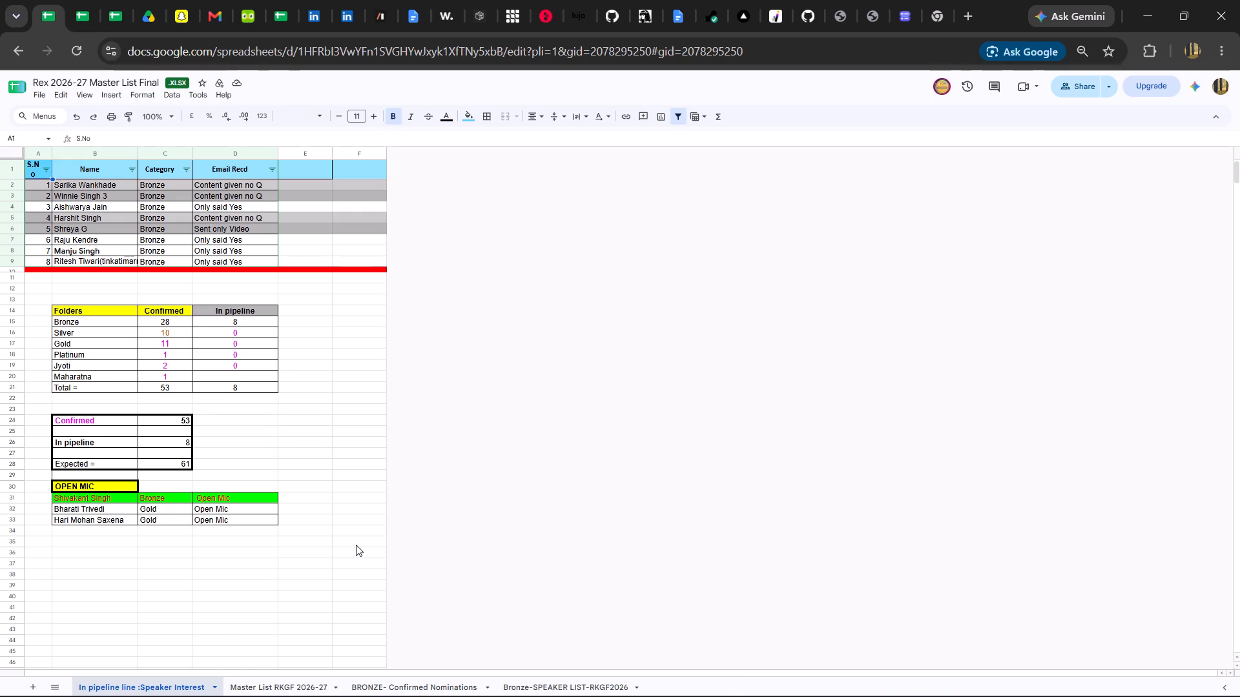
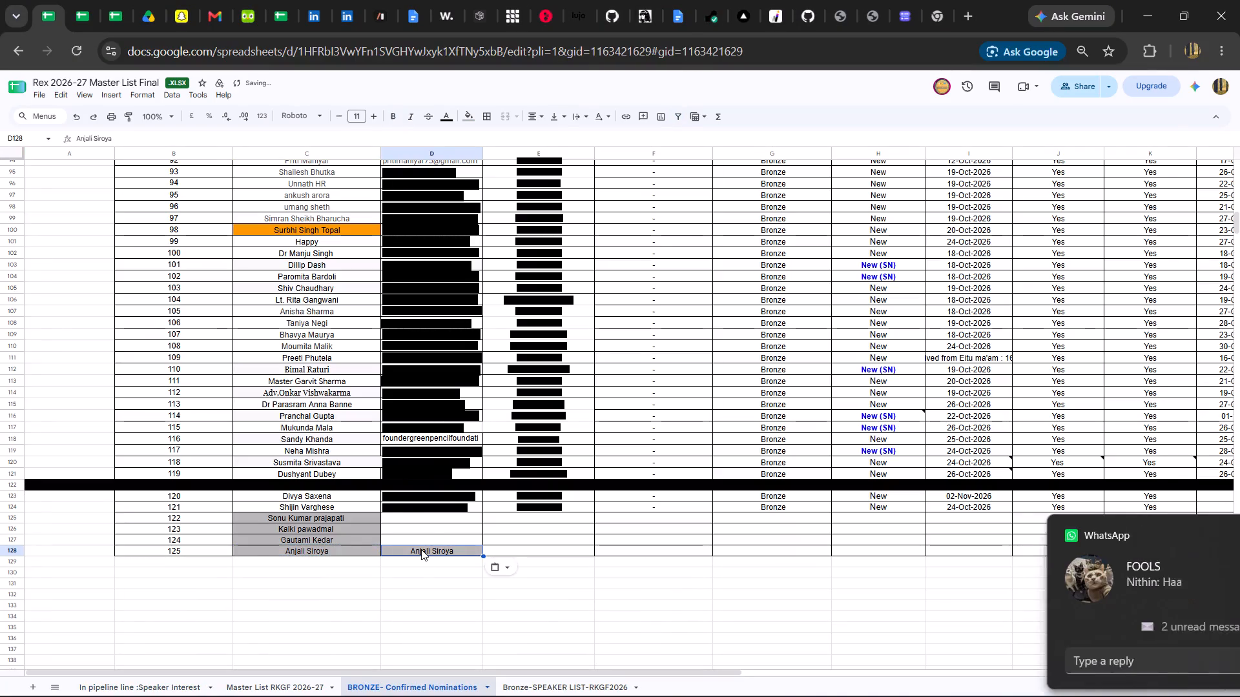
Undo the paste of nominee 125's name into cell D128 of the BRONZE- Confirmed Nominations sheet.
key("ctrl+z")
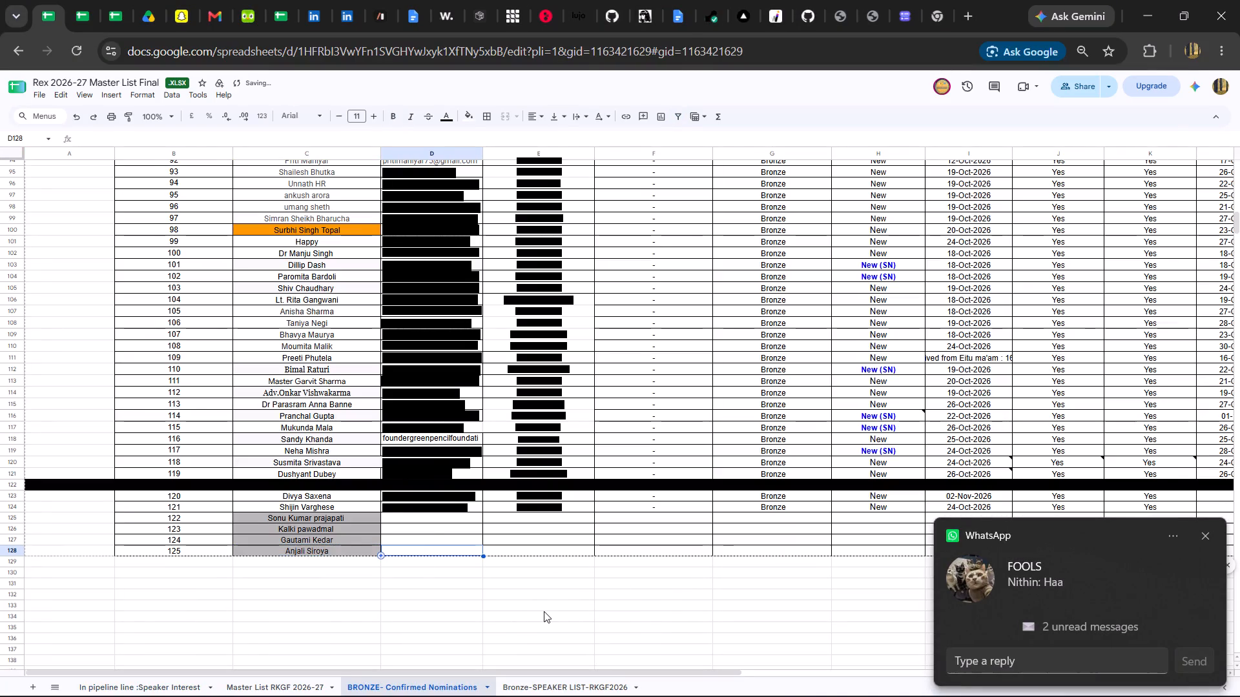
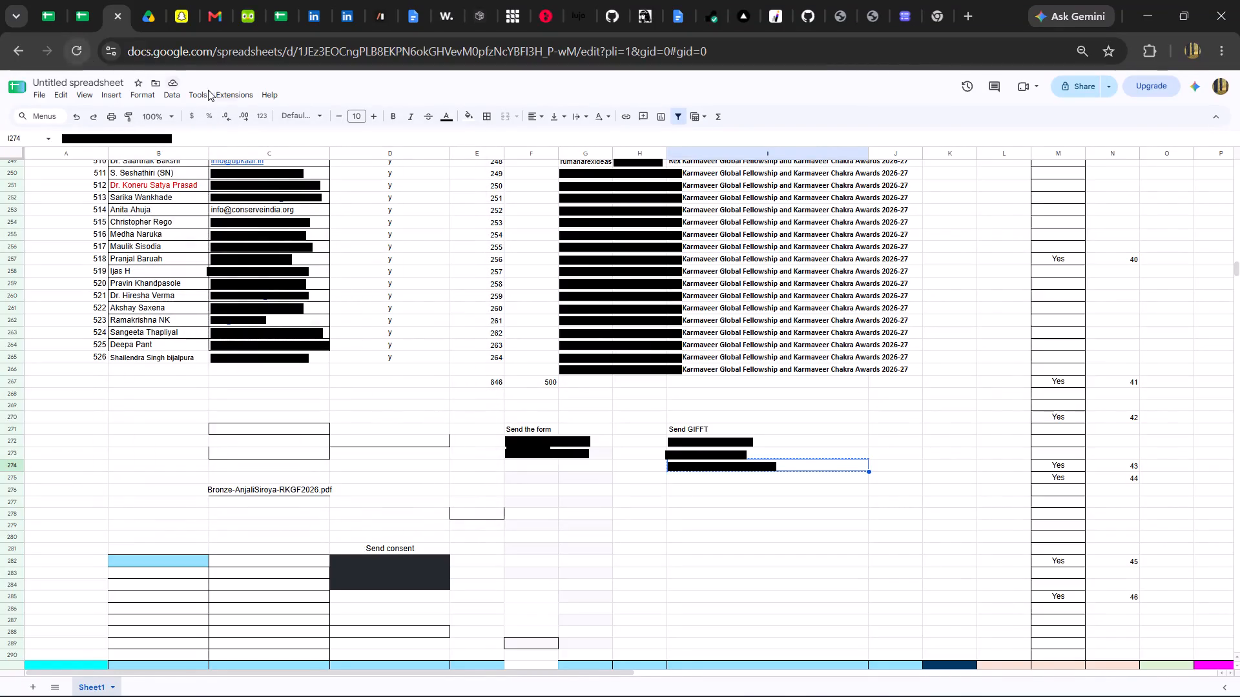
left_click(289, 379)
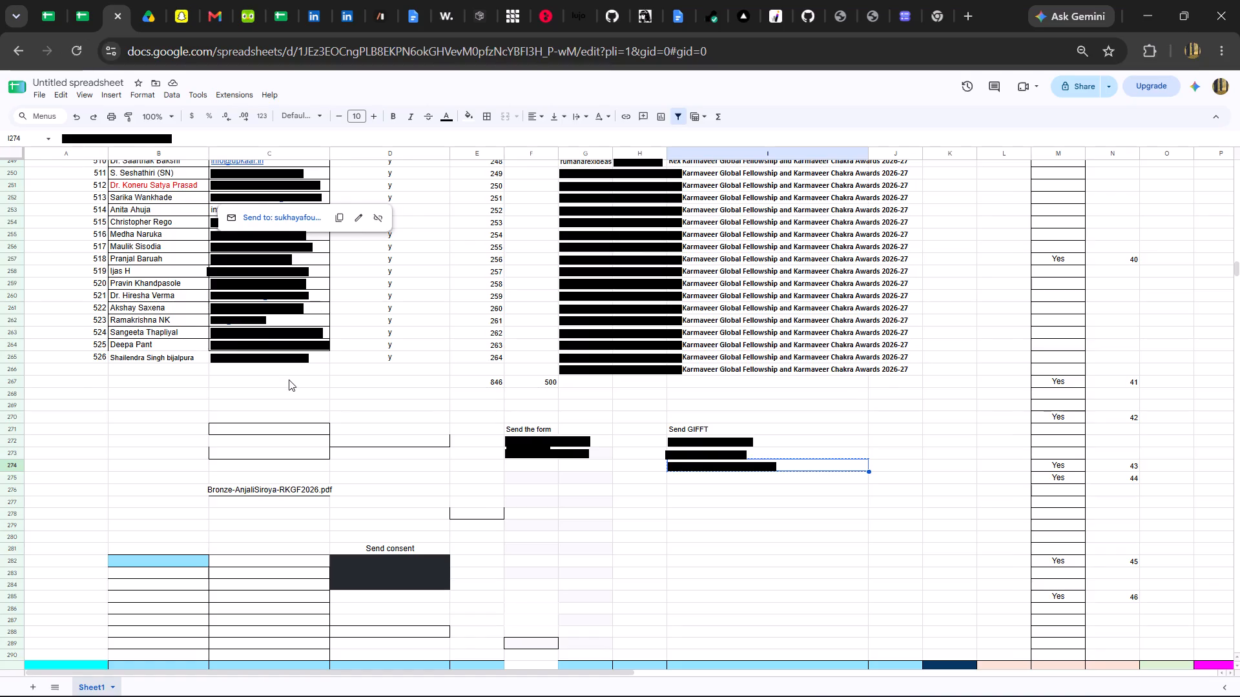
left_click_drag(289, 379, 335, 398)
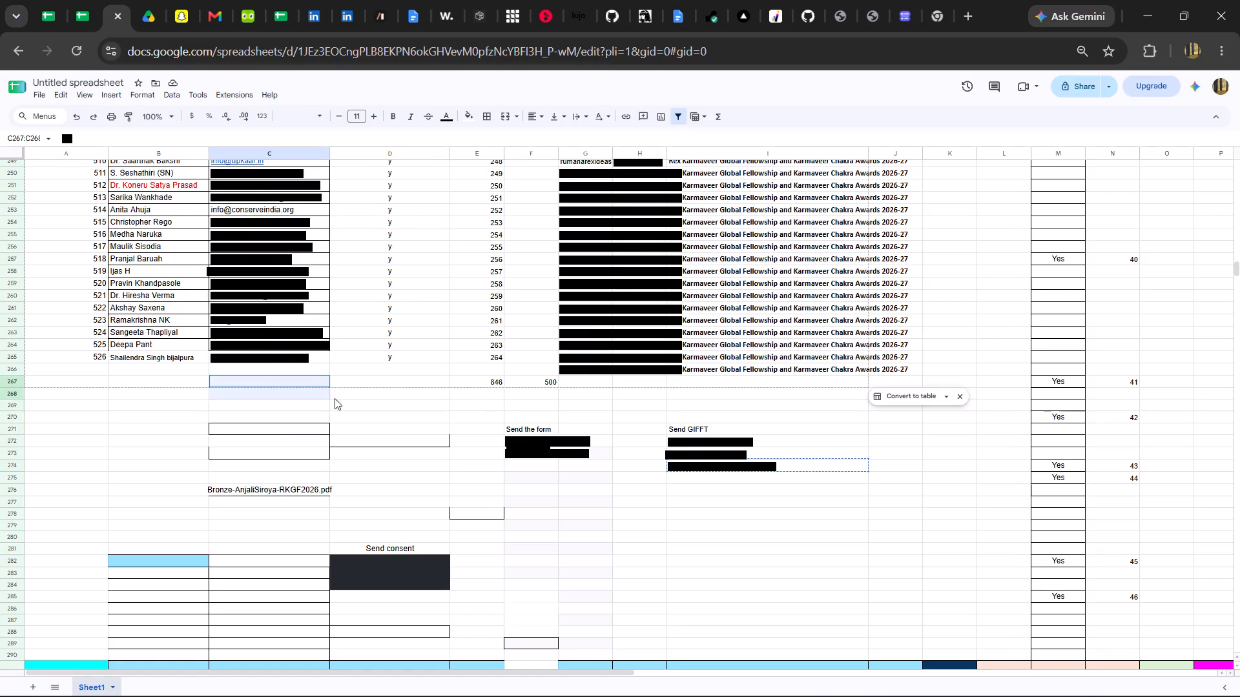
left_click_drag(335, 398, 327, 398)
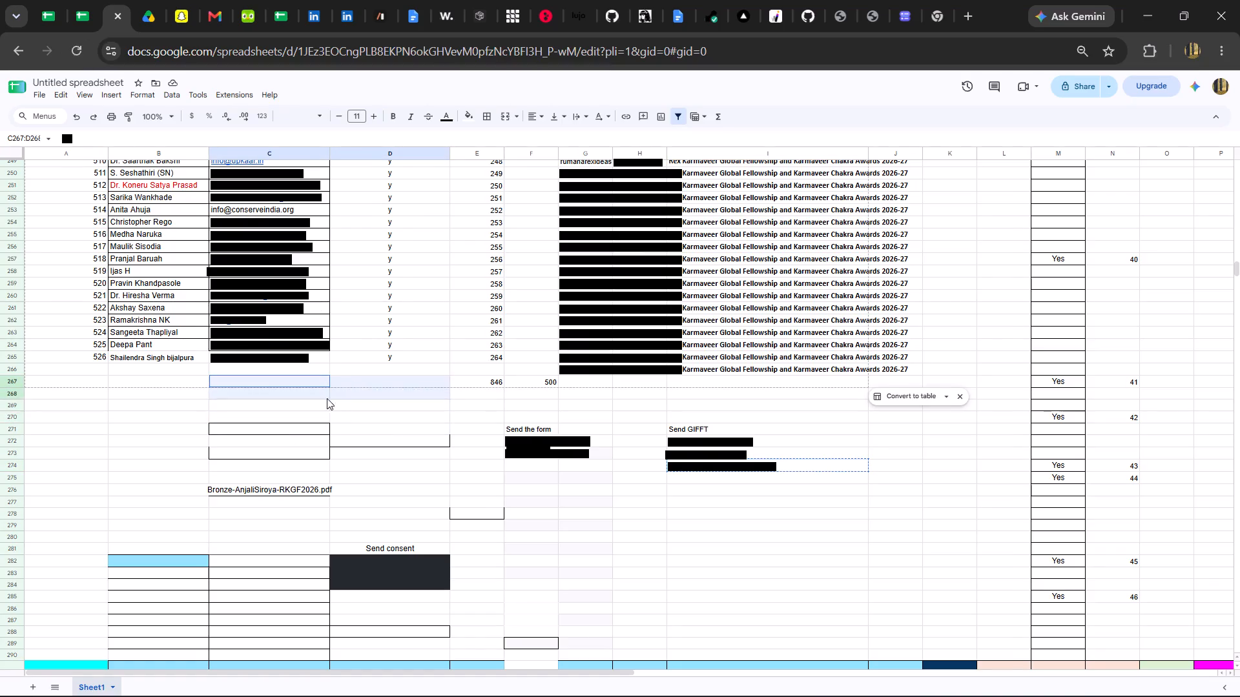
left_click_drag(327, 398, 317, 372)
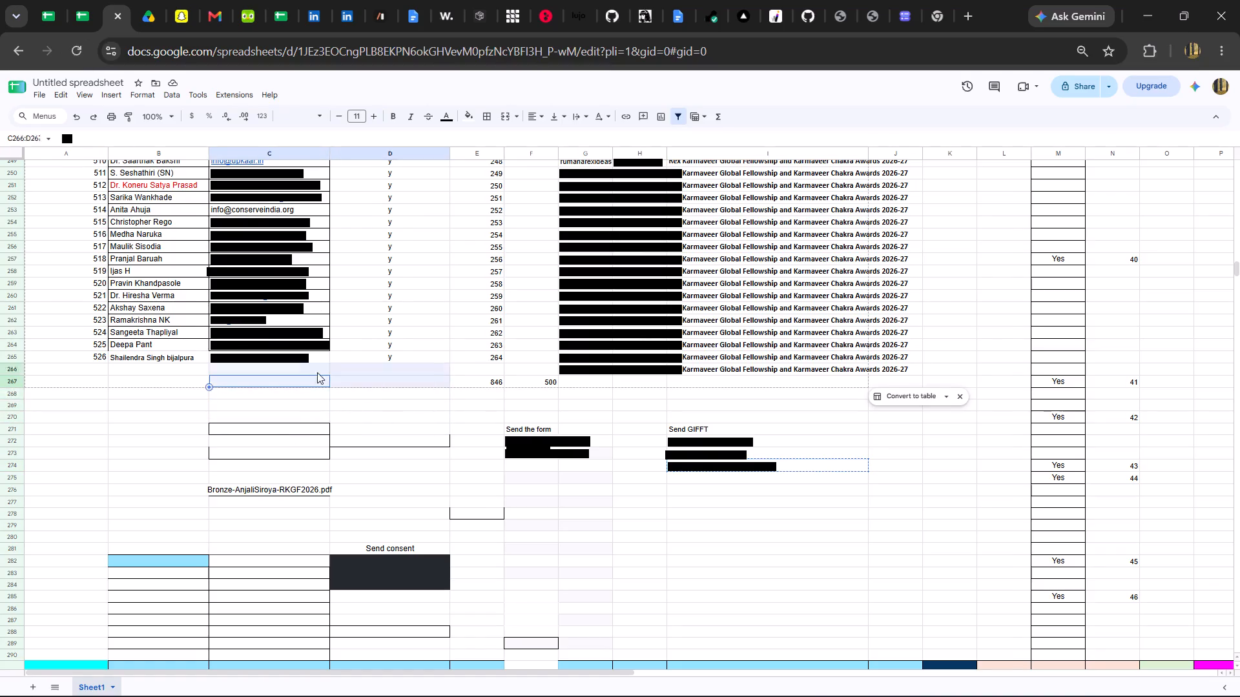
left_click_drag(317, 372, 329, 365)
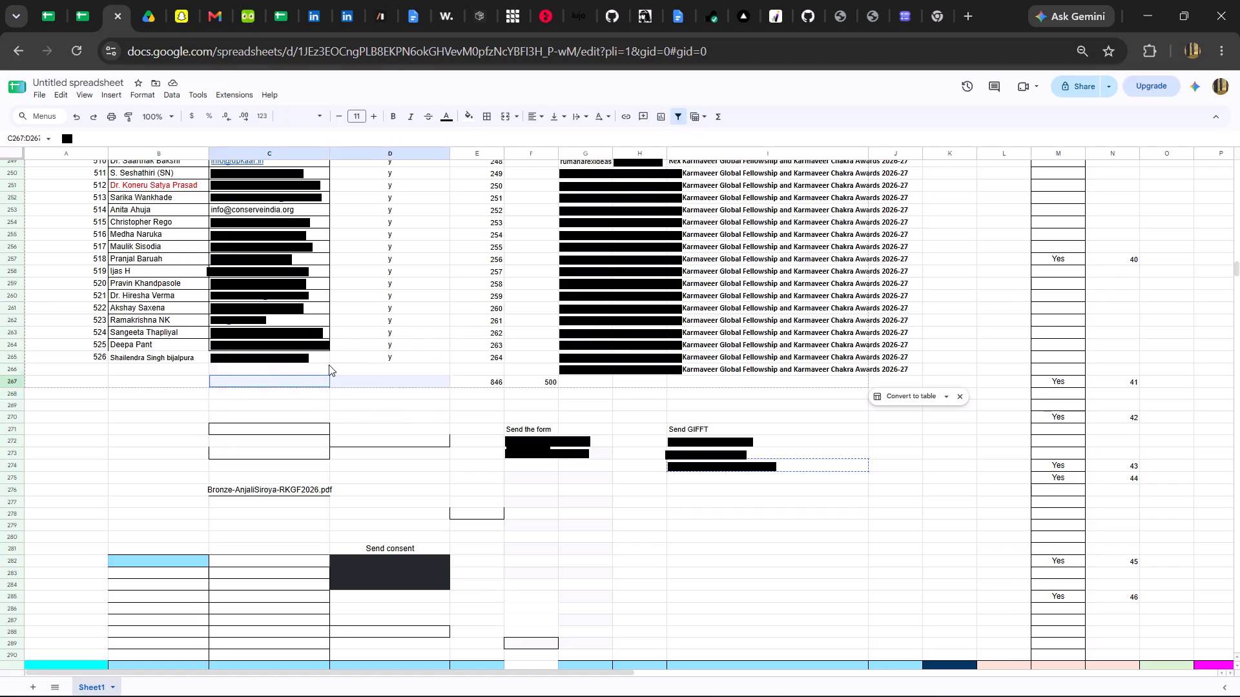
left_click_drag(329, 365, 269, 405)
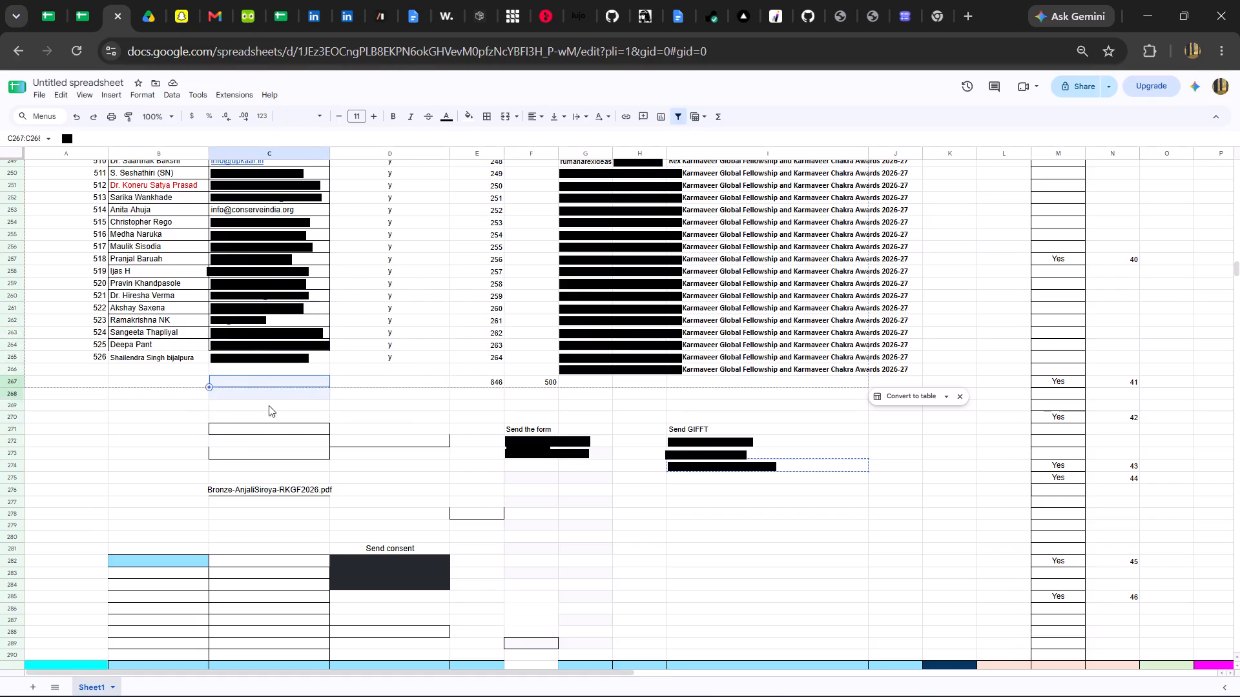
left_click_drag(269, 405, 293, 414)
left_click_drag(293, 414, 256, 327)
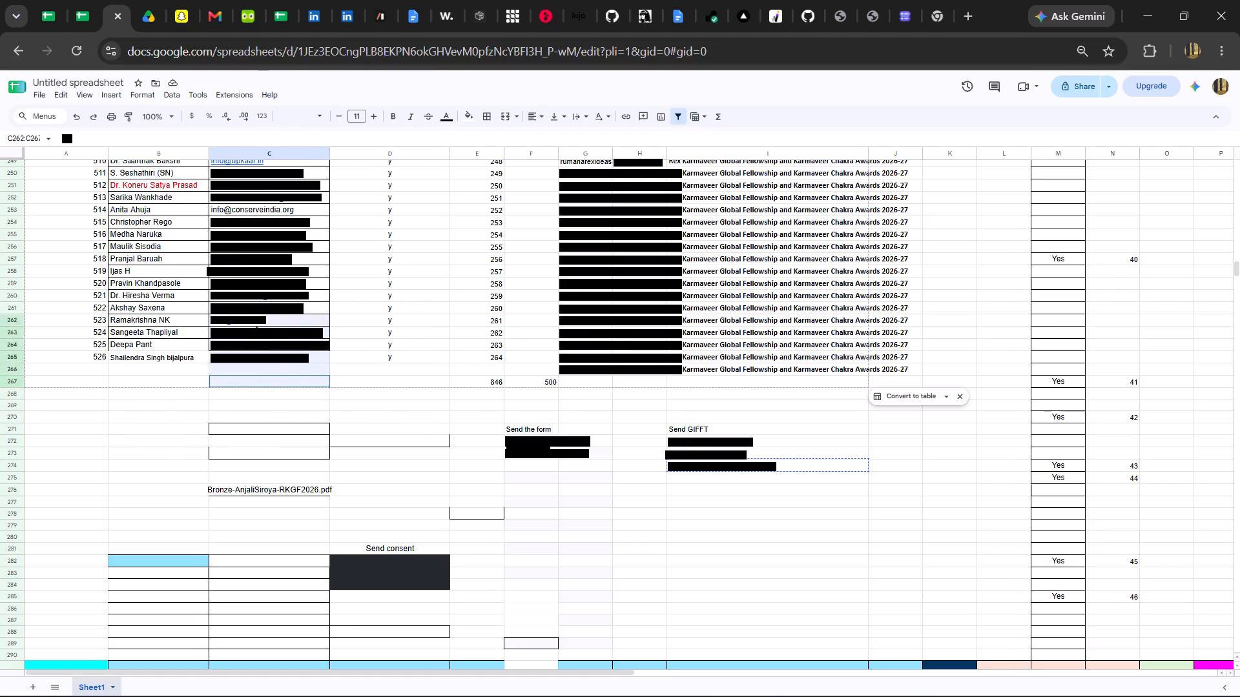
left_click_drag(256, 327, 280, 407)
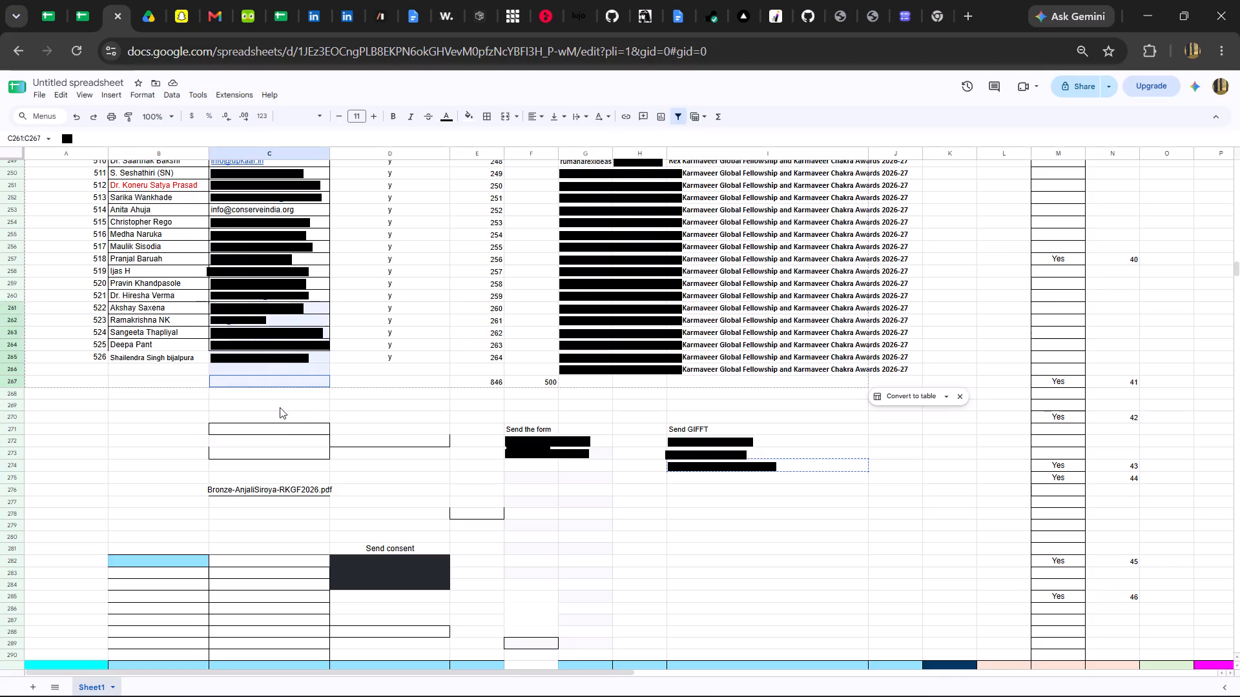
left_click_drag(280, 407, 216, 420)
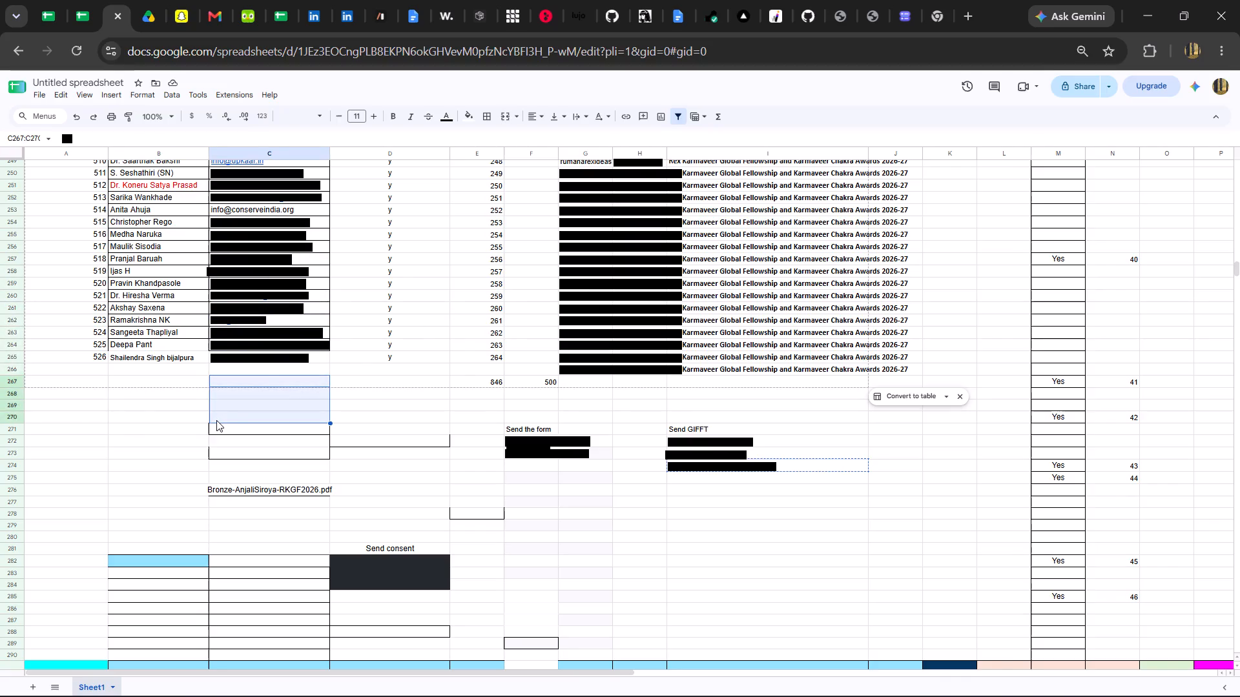
Search the Master List RKGF 2026-27 sheet for nominee 125's name, copied from cell C128 of the BRONZE- Confirmed Nominations sheet.
left_click(48, 12)
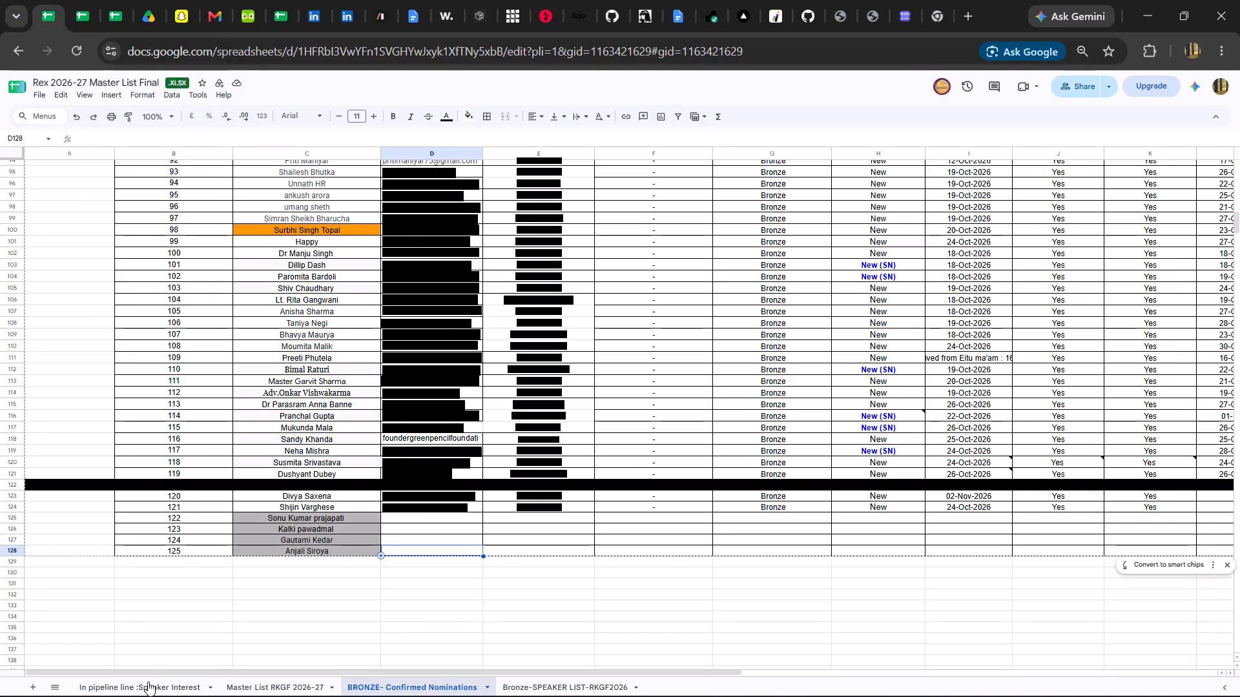
left_click(318, 553)
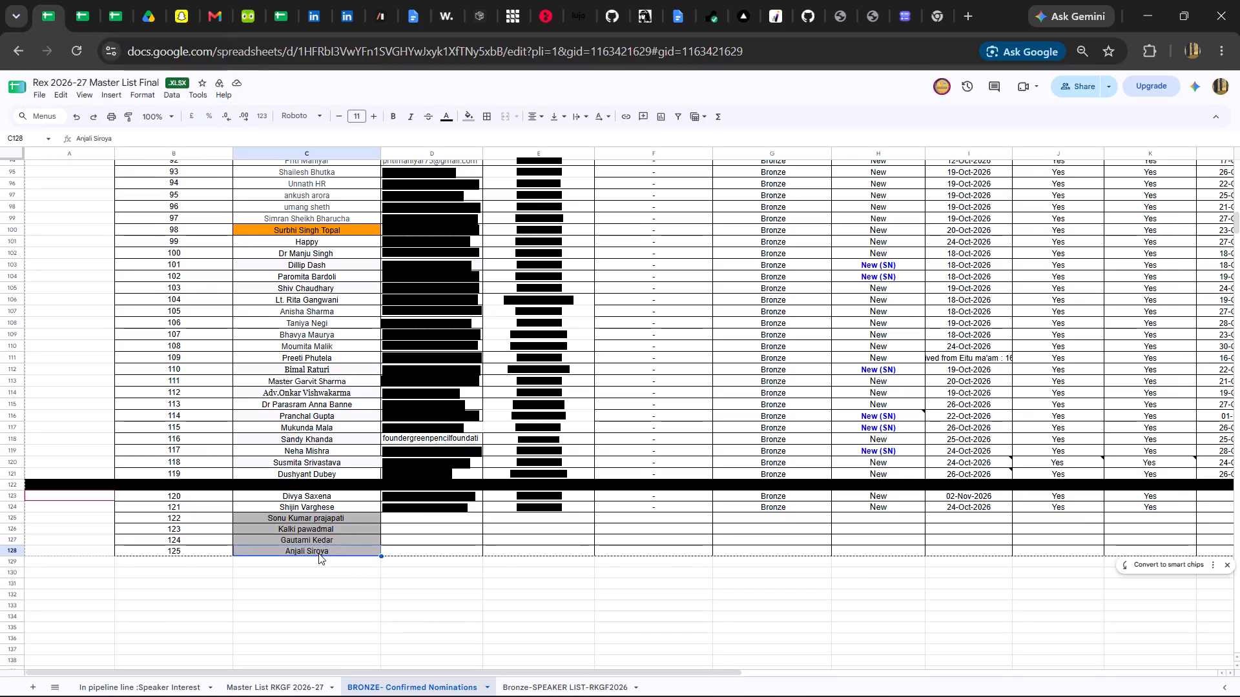
key("ctrl+c")
left_click(158, 684)
scroll(265, 571, "up", 1)
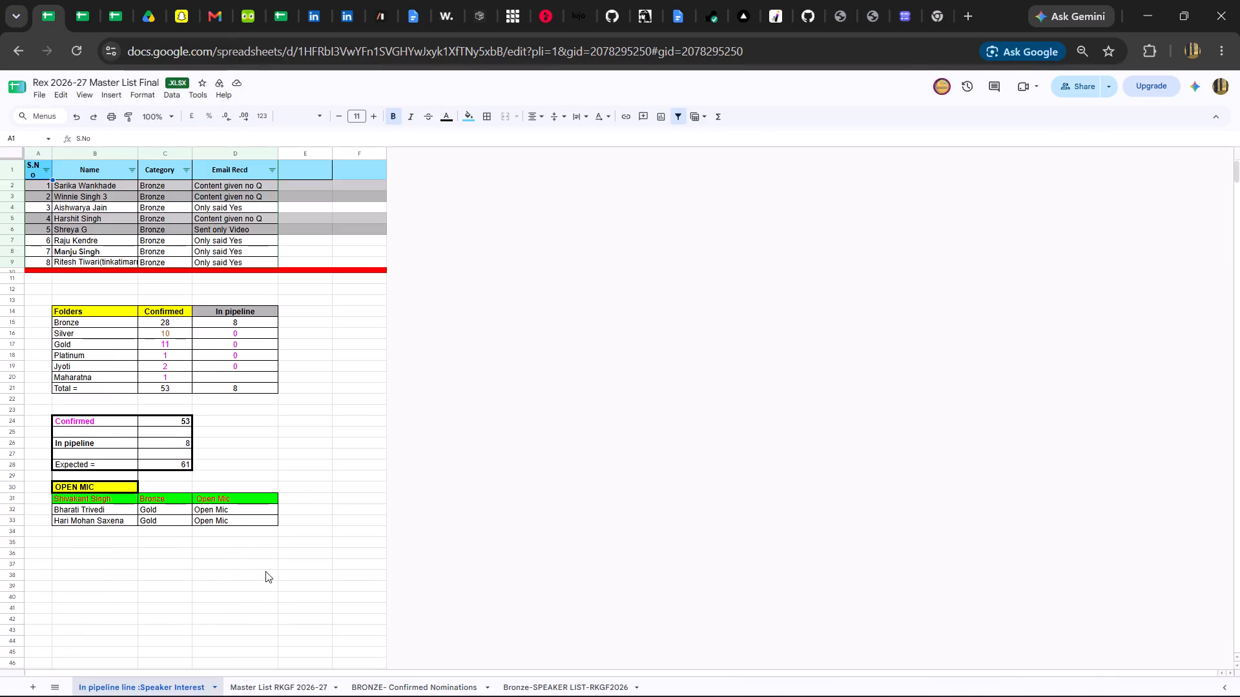
scroll(265, 571, "up", 1)
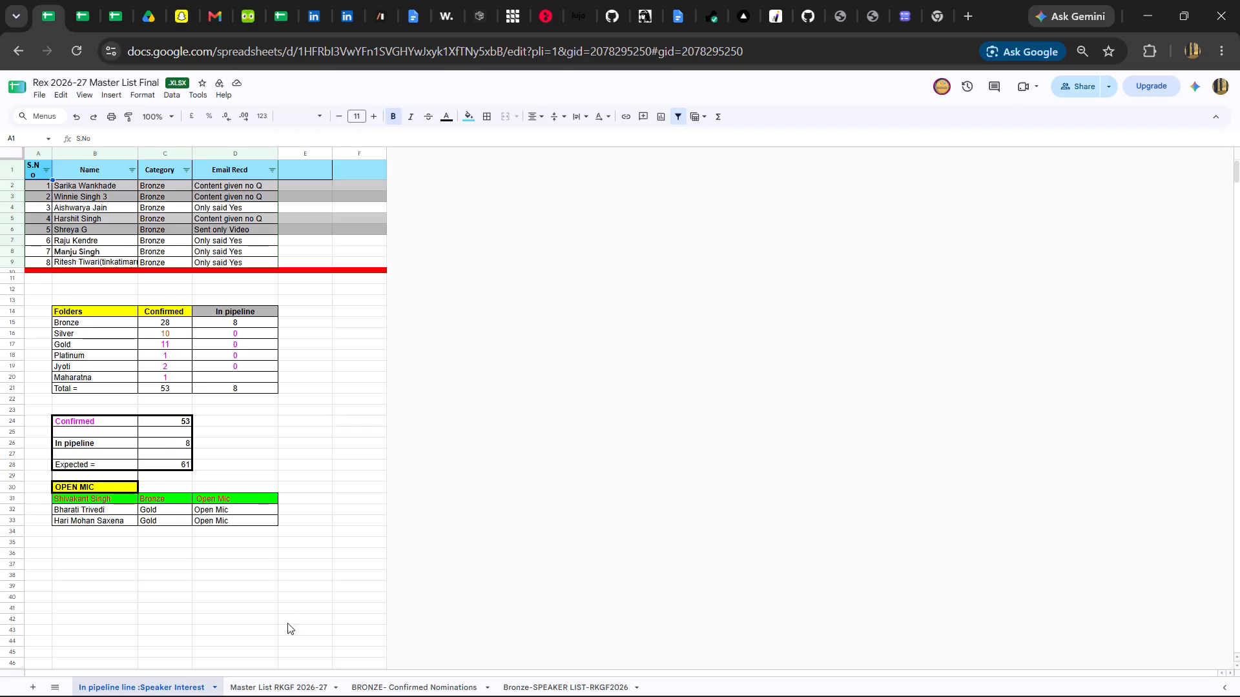
left_click(287, 682)
scroll(328, 497, "down", 1)
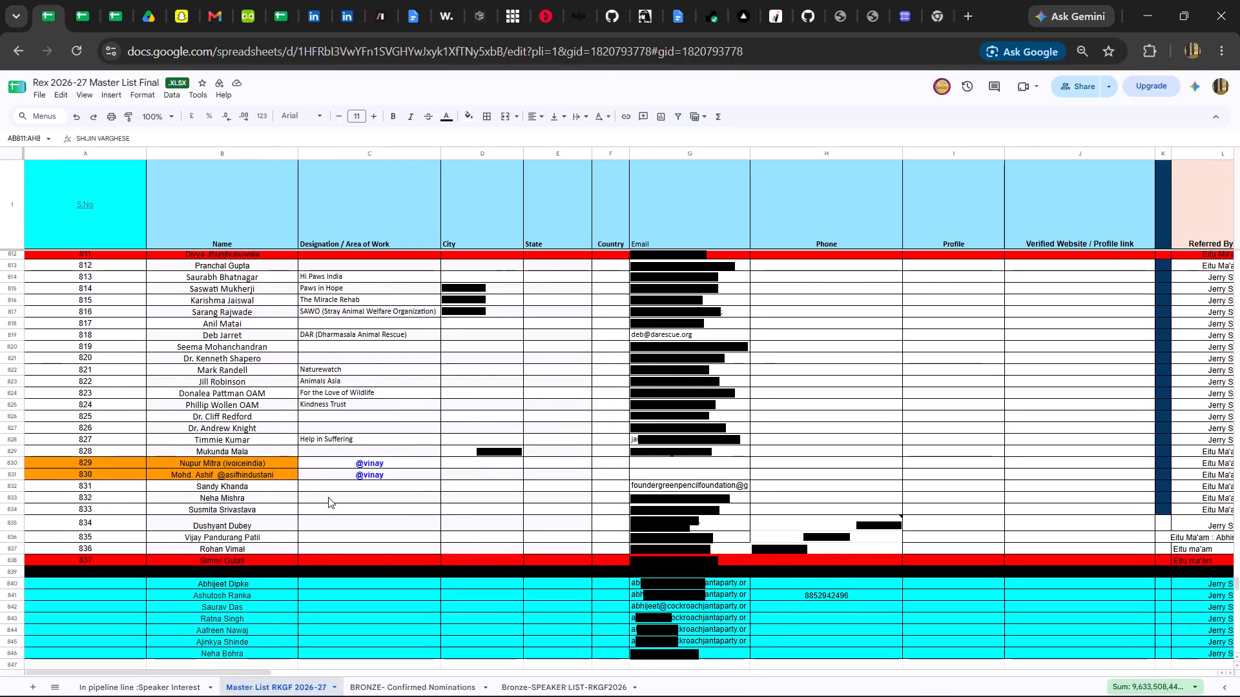
scroll(328, 497, "up", 1)
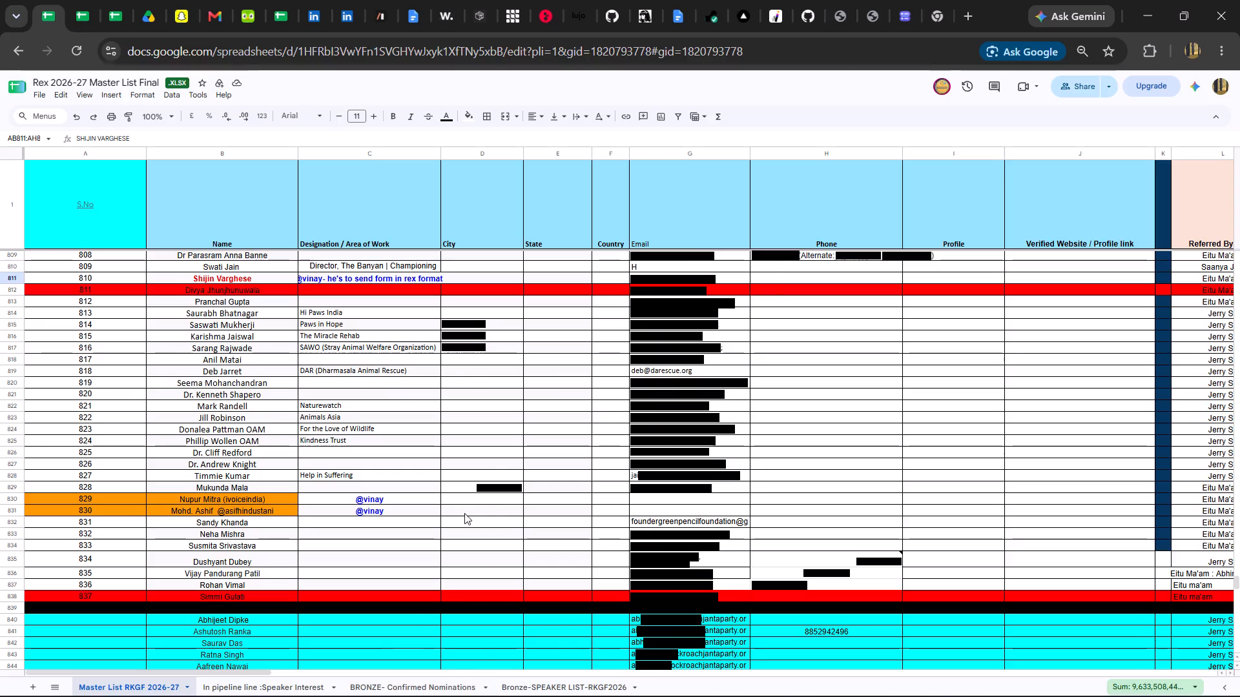
key("ctrl+h")
key("ctrl+v")
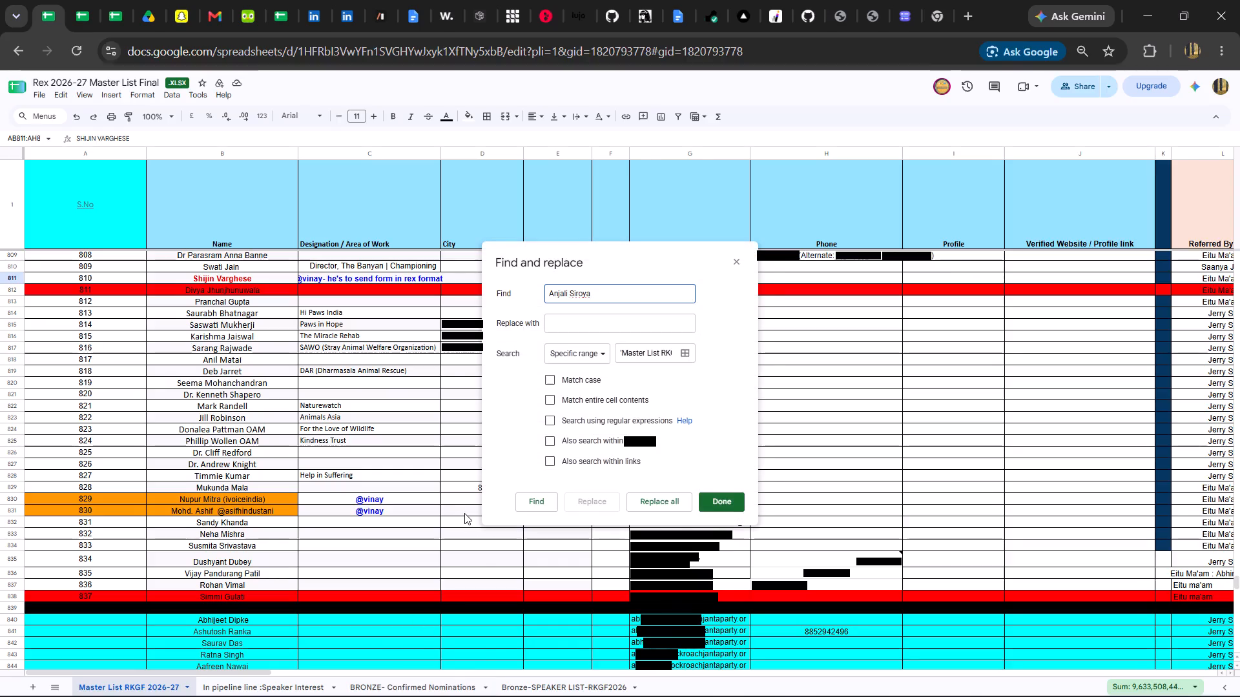
Run the search for nominee 125's full name in the selected Master List RKGF 2026-27 range and check the surrounding rows.
key("Return")
key("Return")
key("Return")
key("Return")
key("Return")
key("Return")
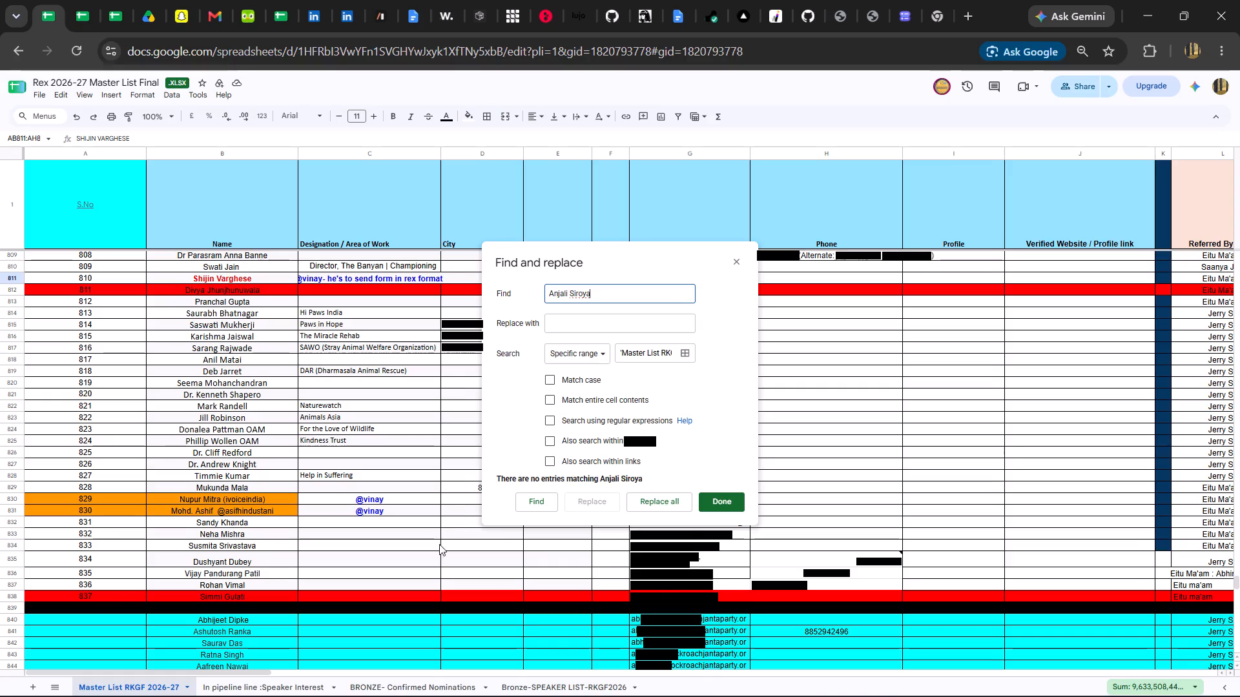
scroll(322, 509, "up", 4)
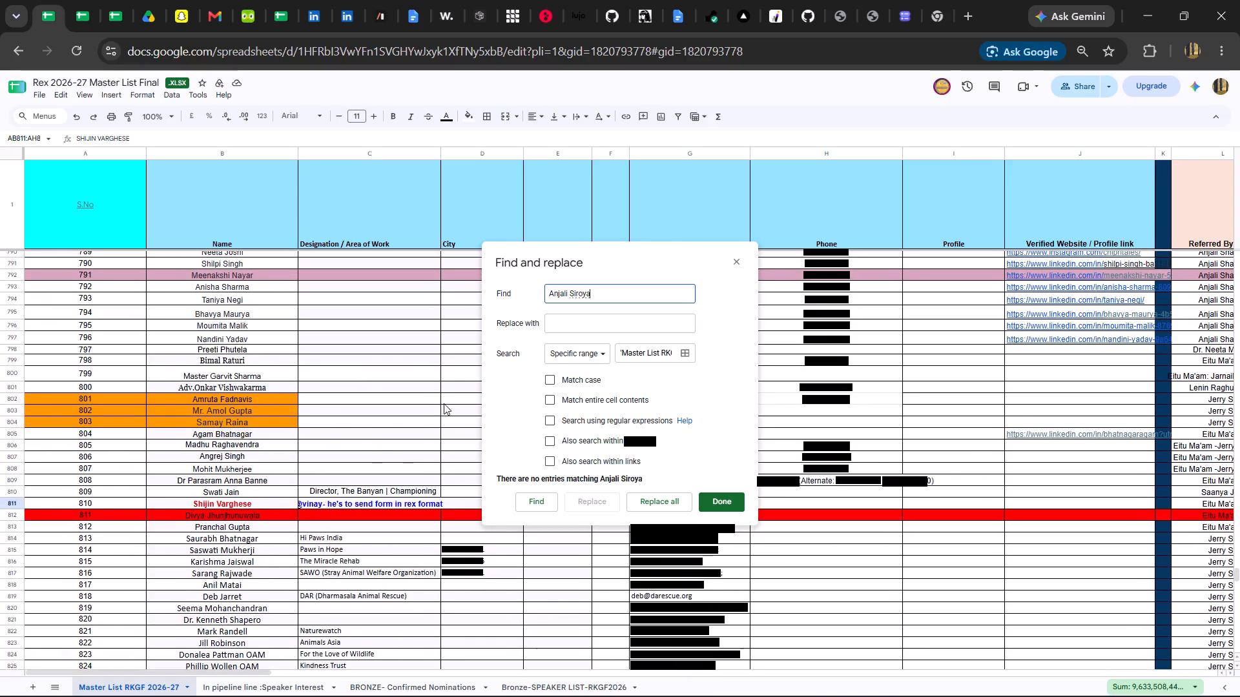
scroll(393, 411, "down", 2)
scroll(393, 411, "up", 2)
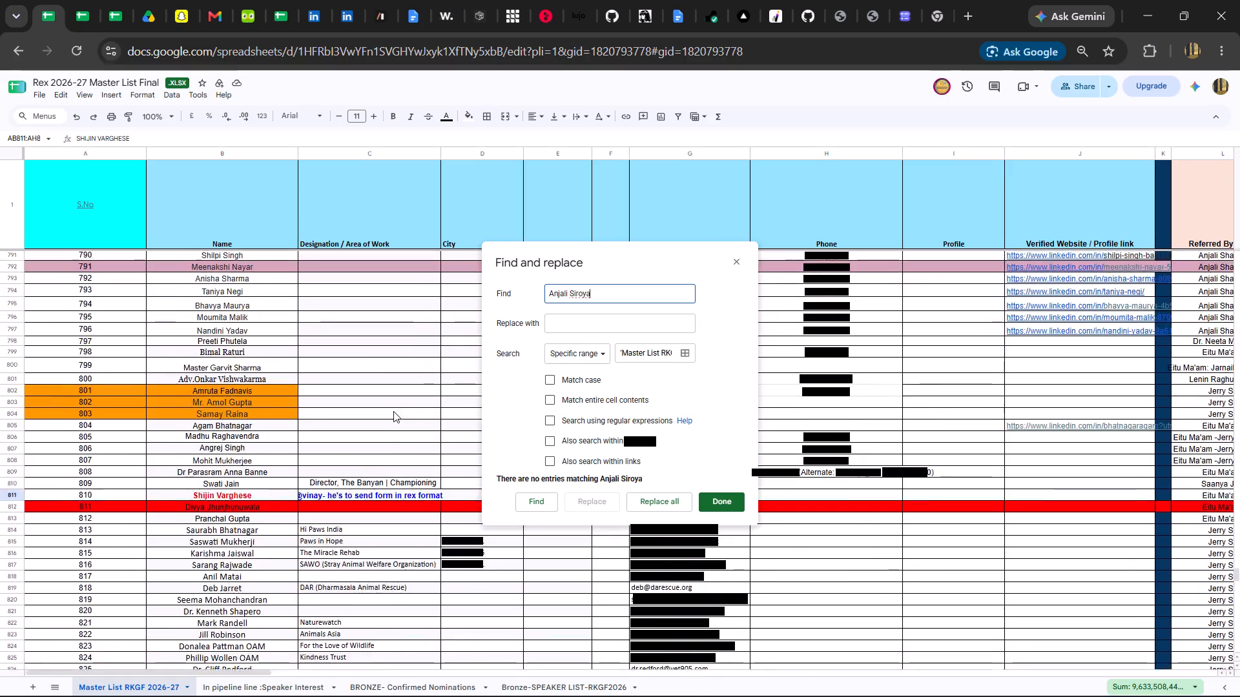
scroll(393, 411, "up", 2)
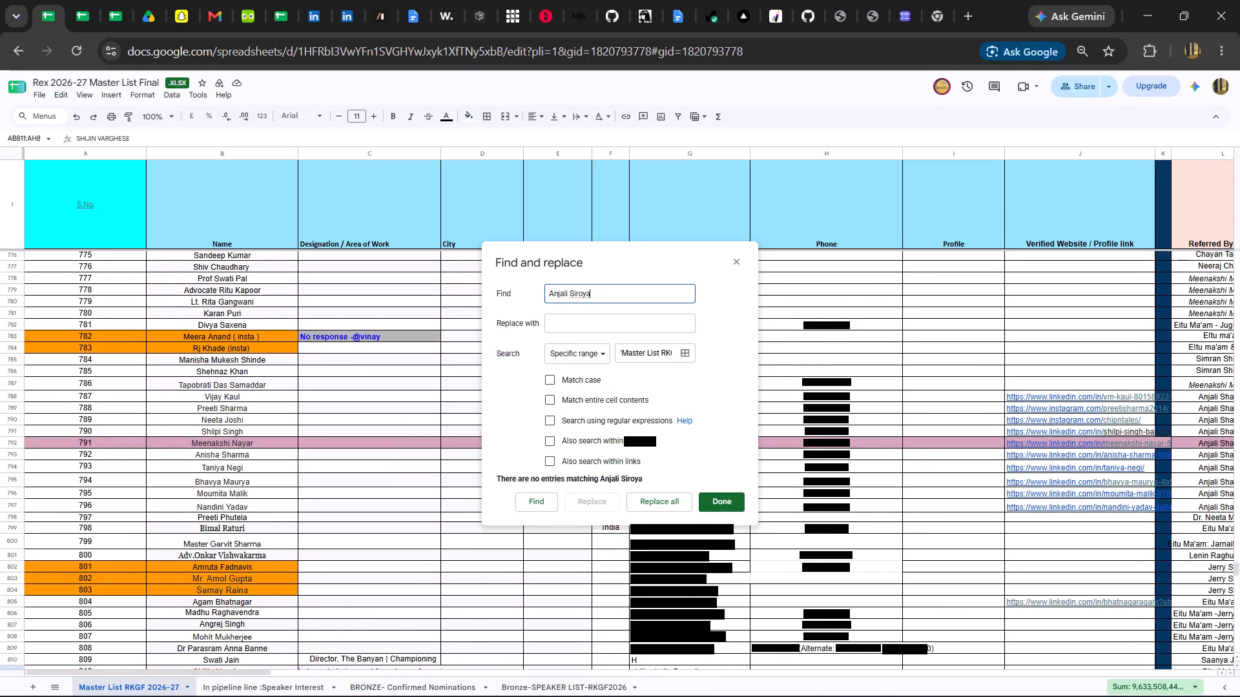
Shorten the search term to nominee 125's first name only, removing the surname.
left_click_drag(607, 297, 568, 297)
key("BackSpace")
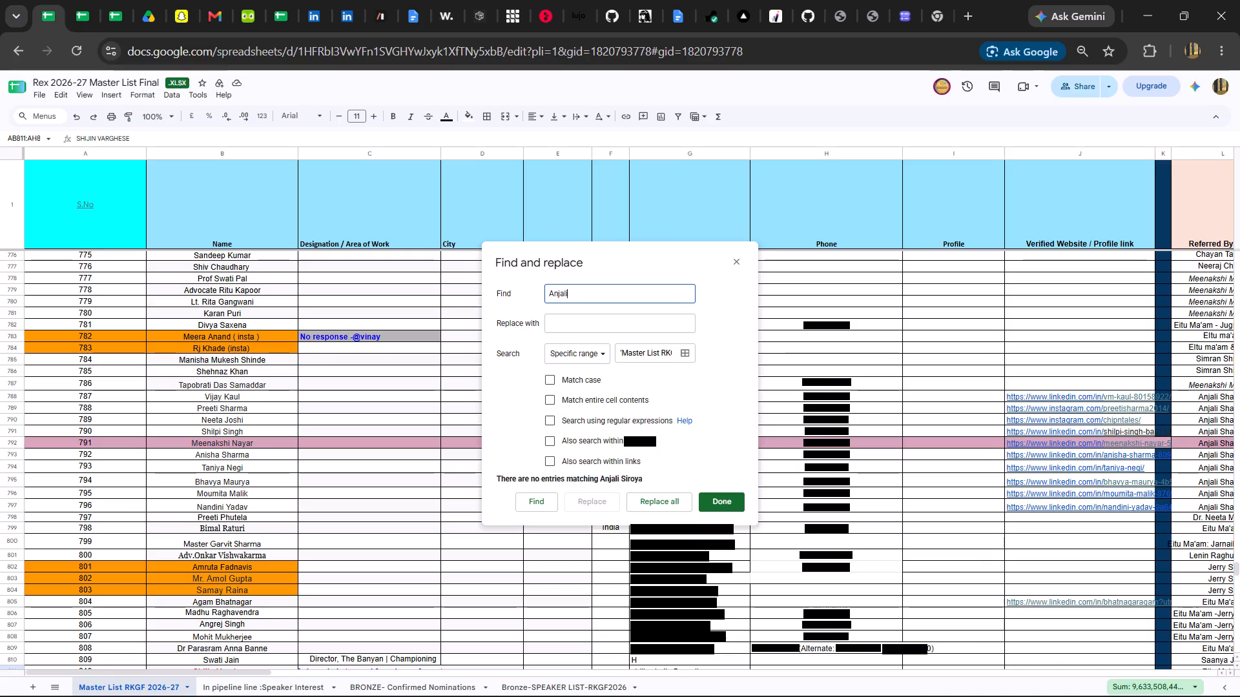
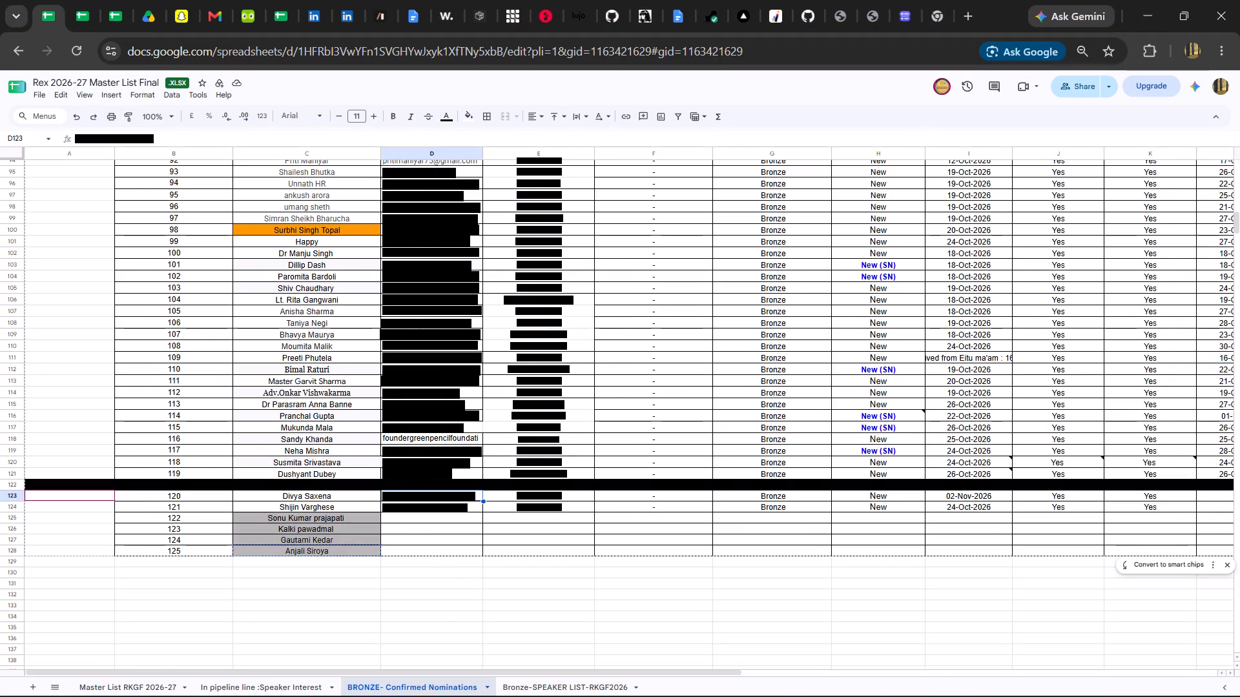
Look through the Master List RKGF 2026-27 sheet for the details missing from nominee 122's row in the BRONZE- Confirmed Nominations sheet.
left_click(421, 513)
scroll(422, 513, "left", 2)
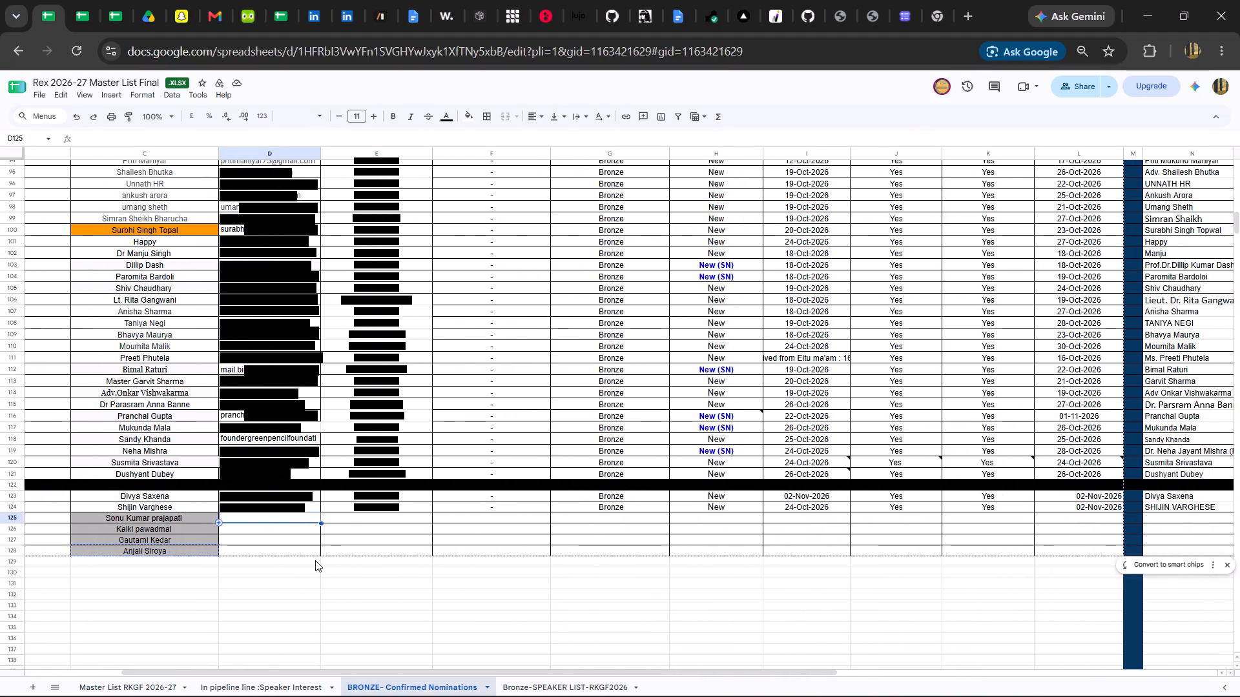
left_click(130, 681)
scroll(248, 535, "up", 1)
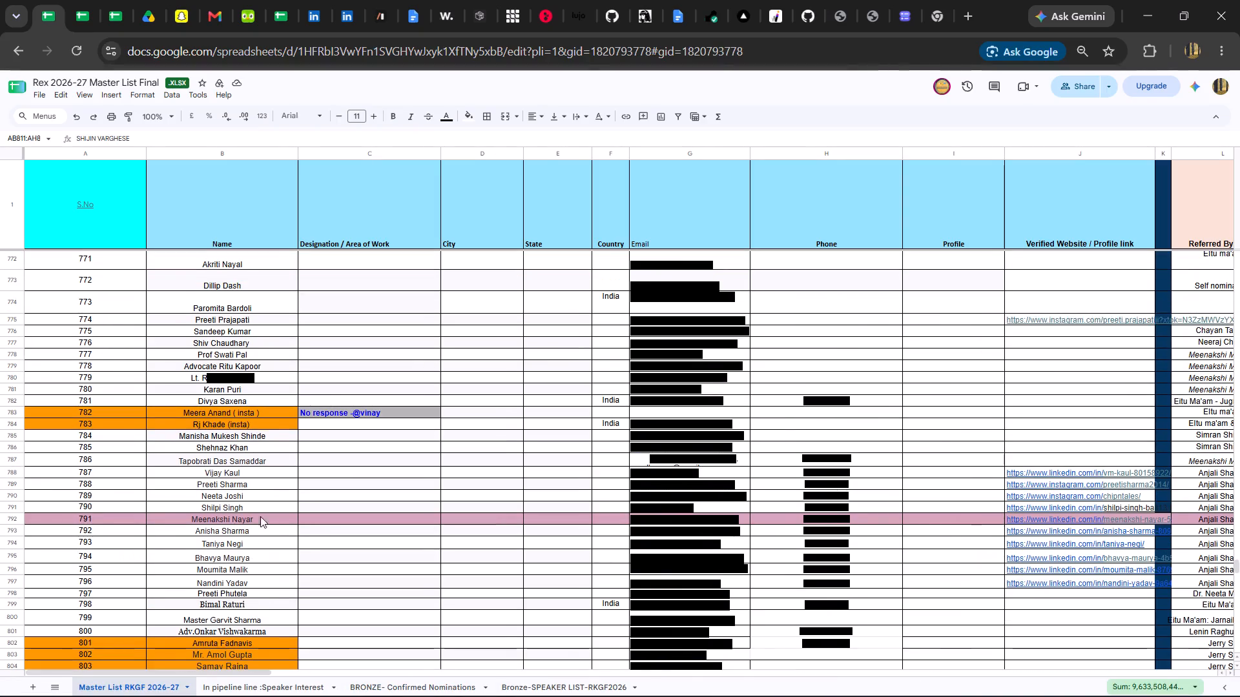
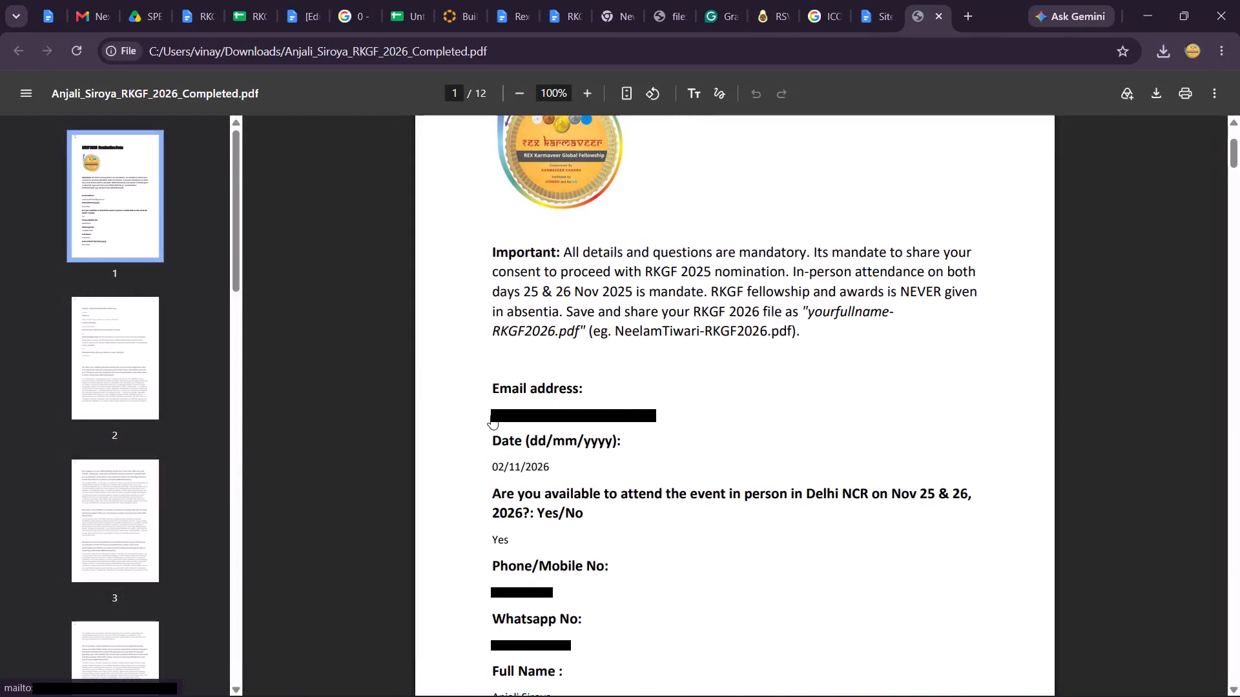
Copy the nominee's email address from the completed RKGF 2026 nomination form PDF.
left_click_drag(491, 415, 491, 414)
left_click_drag(660, 414, 690, 434)
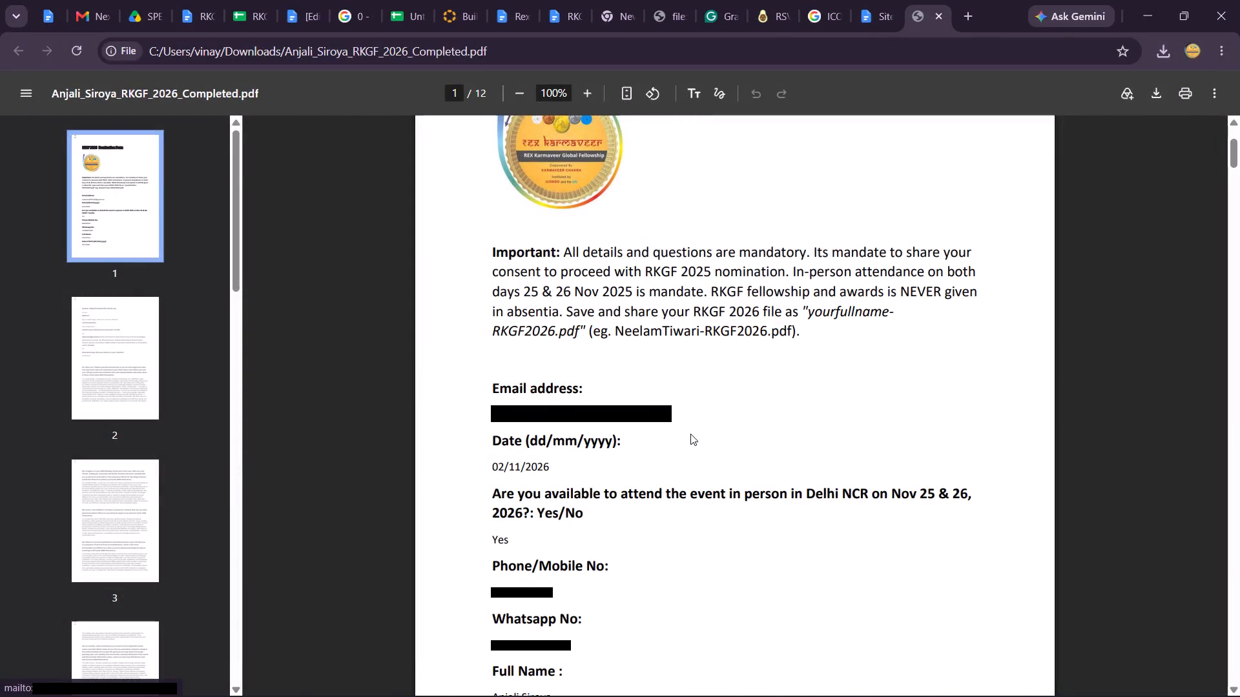
left_click_drag(690, 434, 658, 416)
left_click_drag(658, 416, 566, 422)
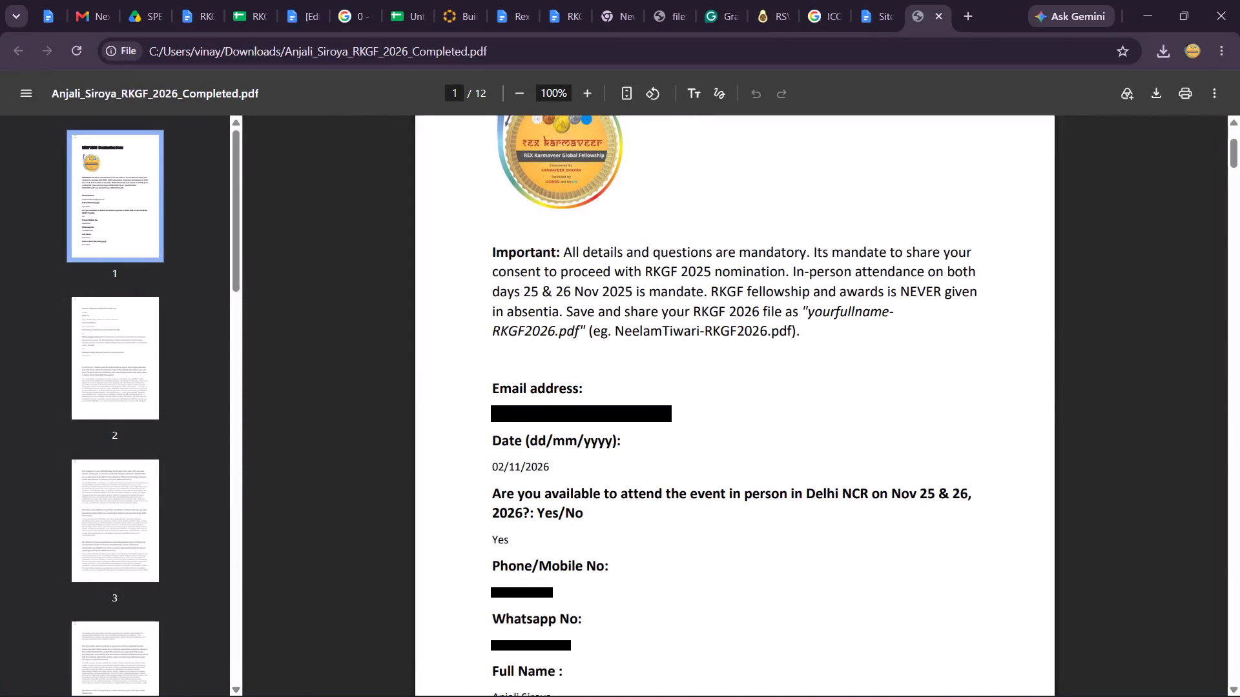
left_click_drag(566, 422, 492, 416)
key("ctrl+c")
Search the Master List RKGF 2026-27 sheet for the email address copied from the nomination form, using Find and replace.
key("alt+Tab")
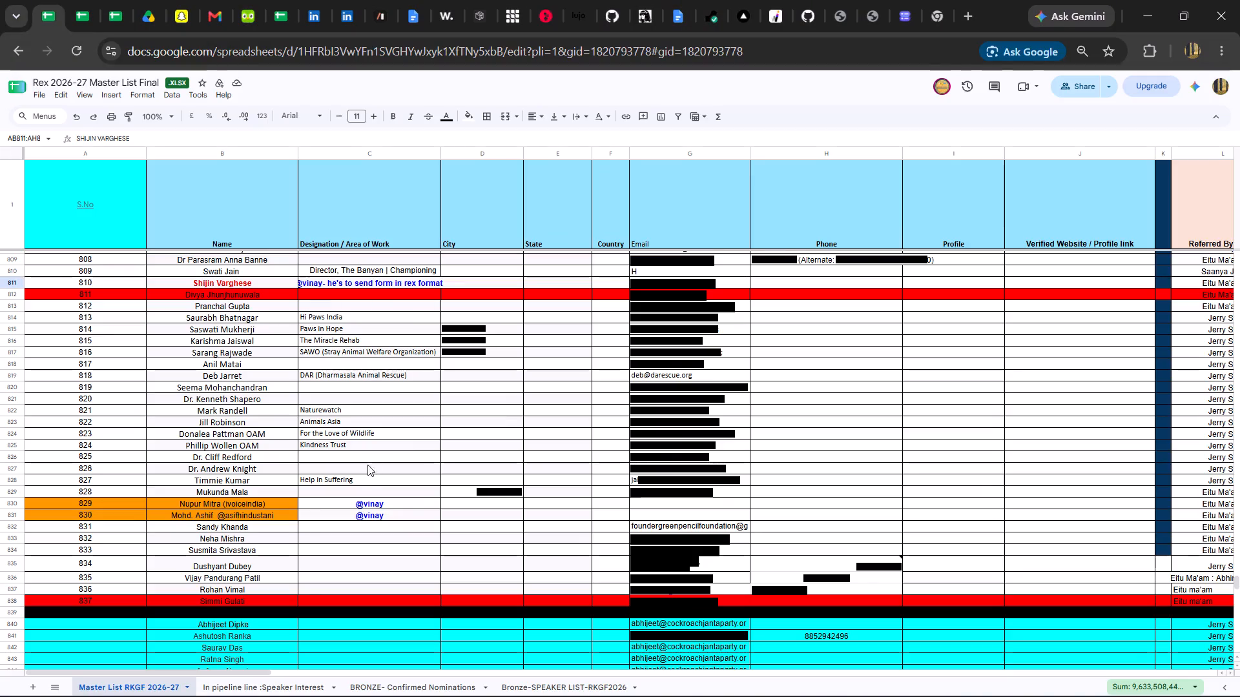
scroll(346, 496, "down", 3)
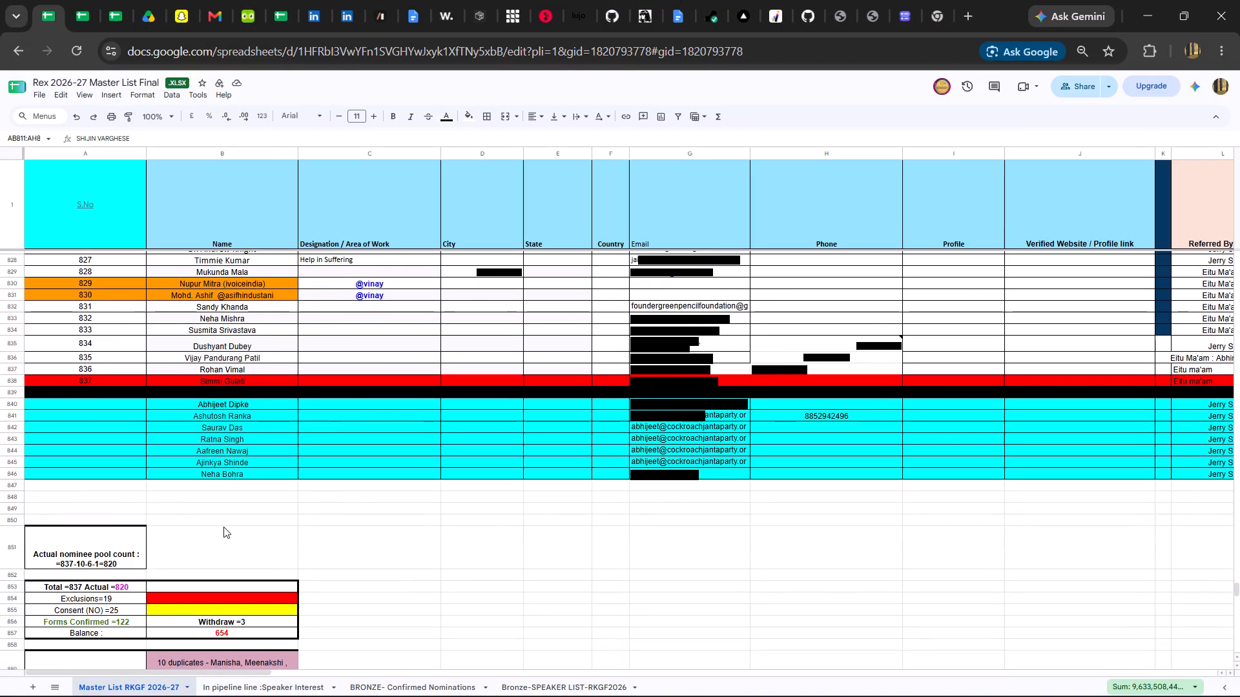
scroll(222, 527, "down", 1)
scroll(222, 527, "up", 2)
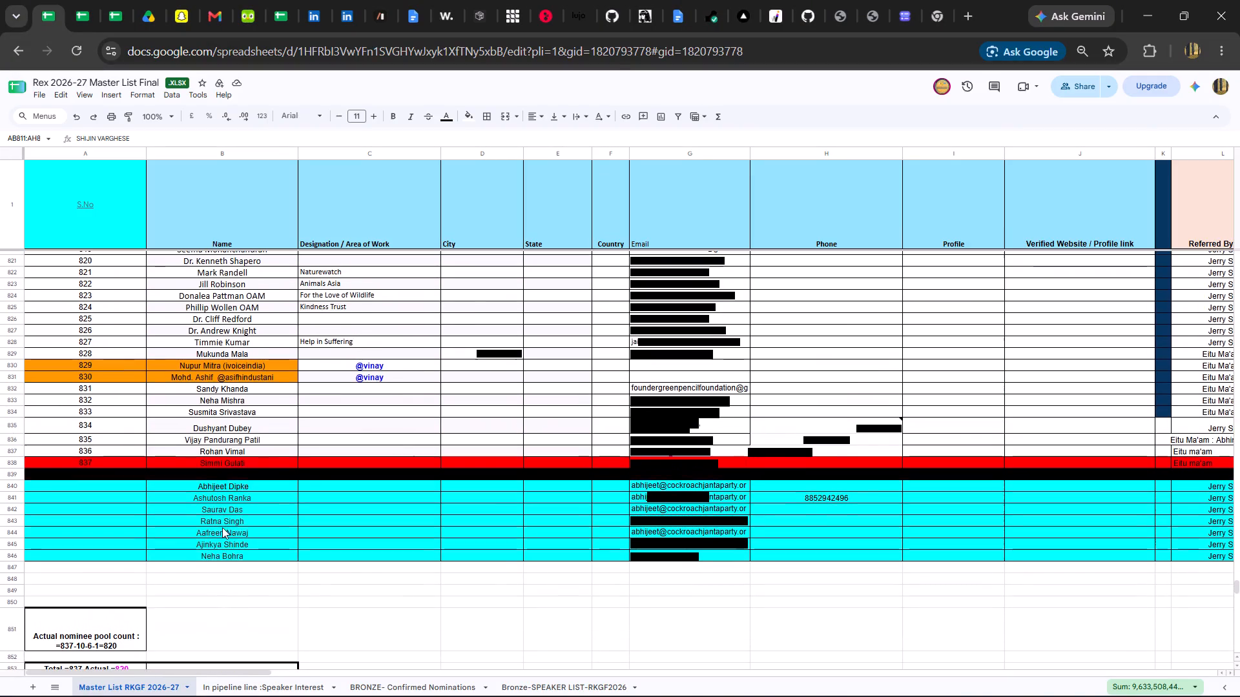
scroll(298, 409, "up", 4)
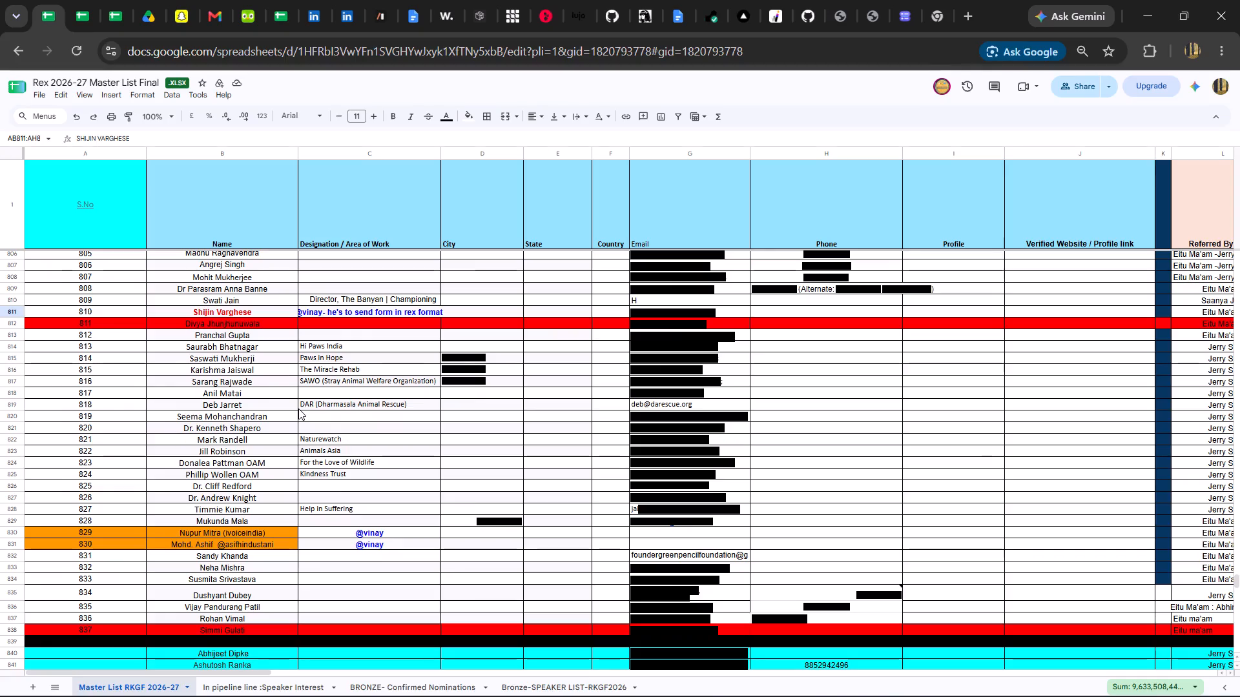
key("ctrl+h")
key("ctrl+v")
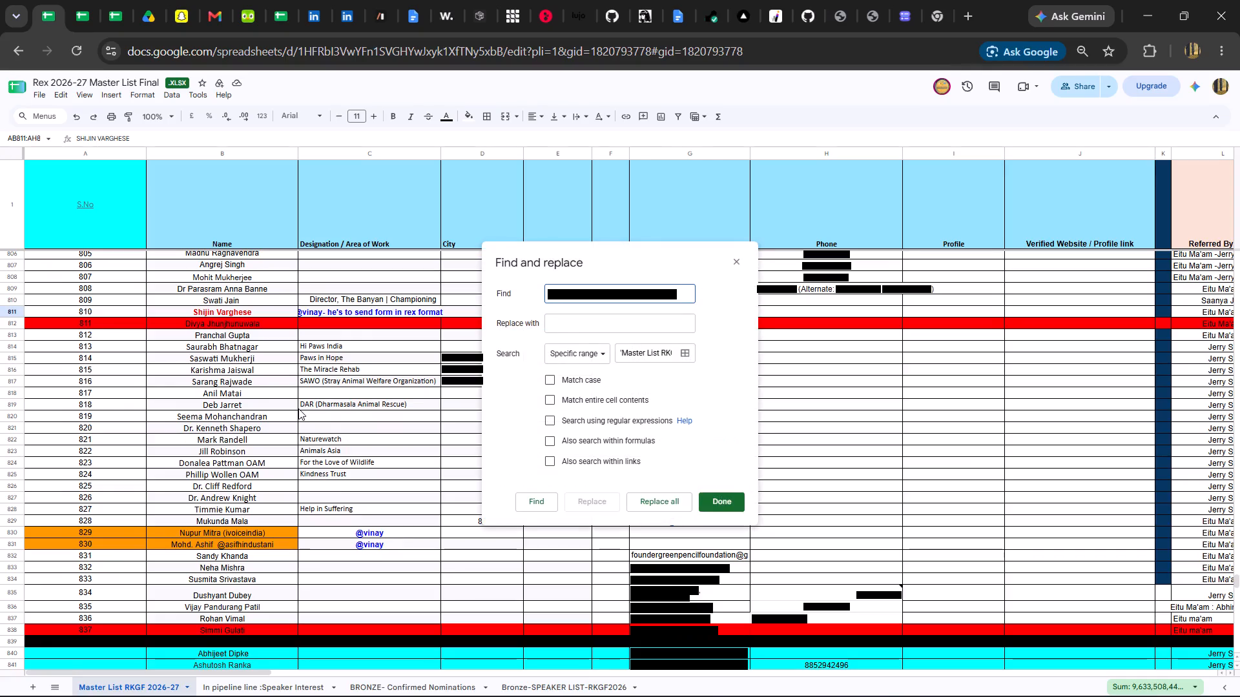
Search the Master List RKGF 2026-27 sheet for the copied nominee name, retry with its trailing characters removed, and close the search.
key("Return")
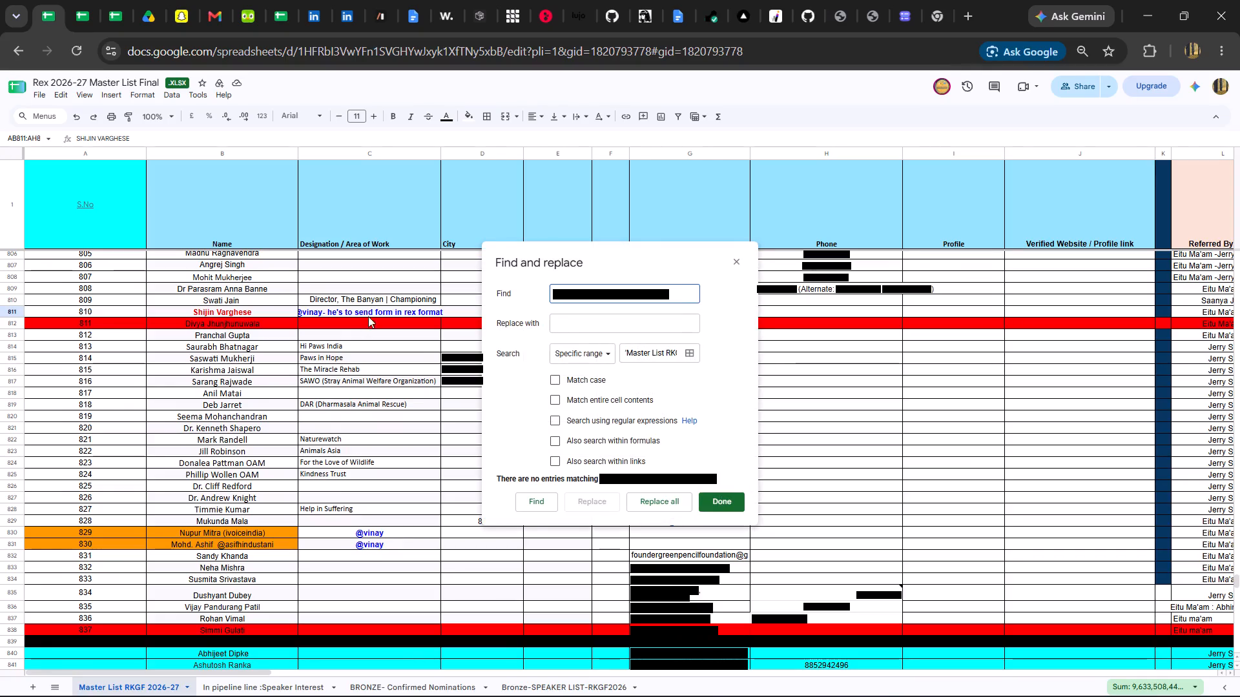
left_click(553, 294)
key("BackSpace")
key("BackSpace")
key("BackSpace")
key("Return")
left_click(733, 259)
Look through the Master List rows above row 811 and their contact, referral and email date columns for the nominee.
scroll(557, 361, "up", 1)
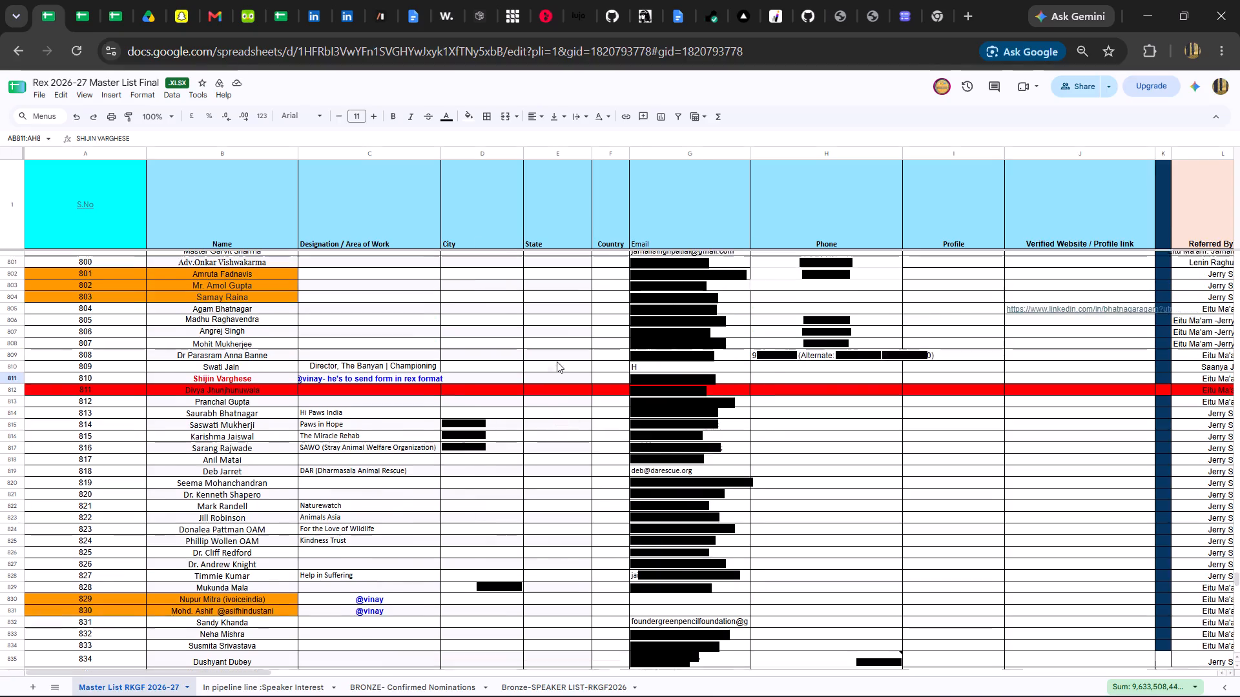
scroll(557, 361, "up", 4)
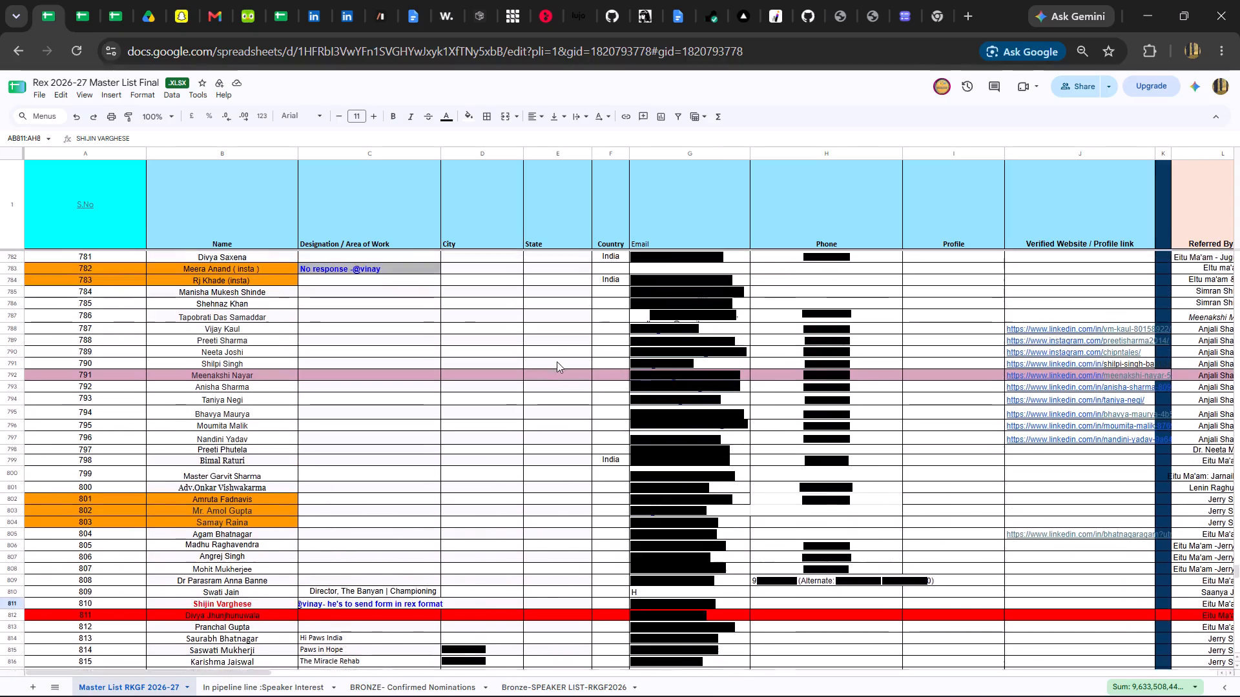
scroll(557, 361, "up", 2)
scroll(557, 361, "left", 6)
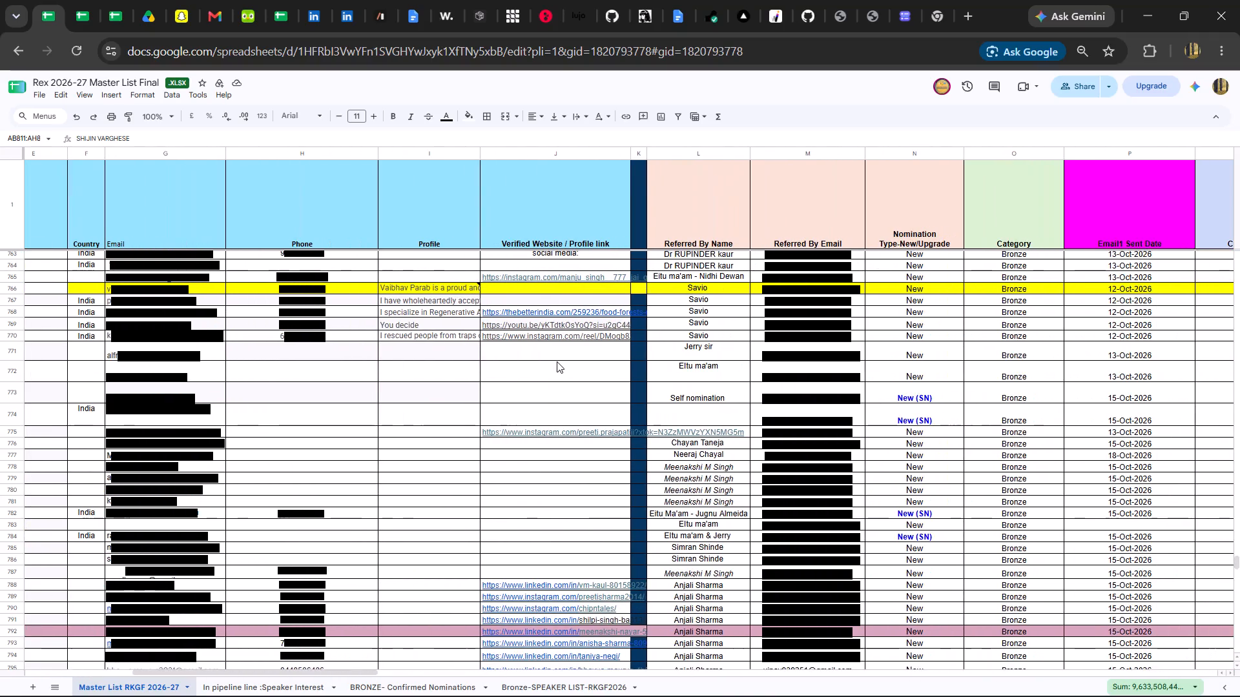
Open the version history, expand the November 2, 9:25 PM version, and examine the Master List changes at 9:24, 9:23 and 9:21 PM.
left_click(966, 83)
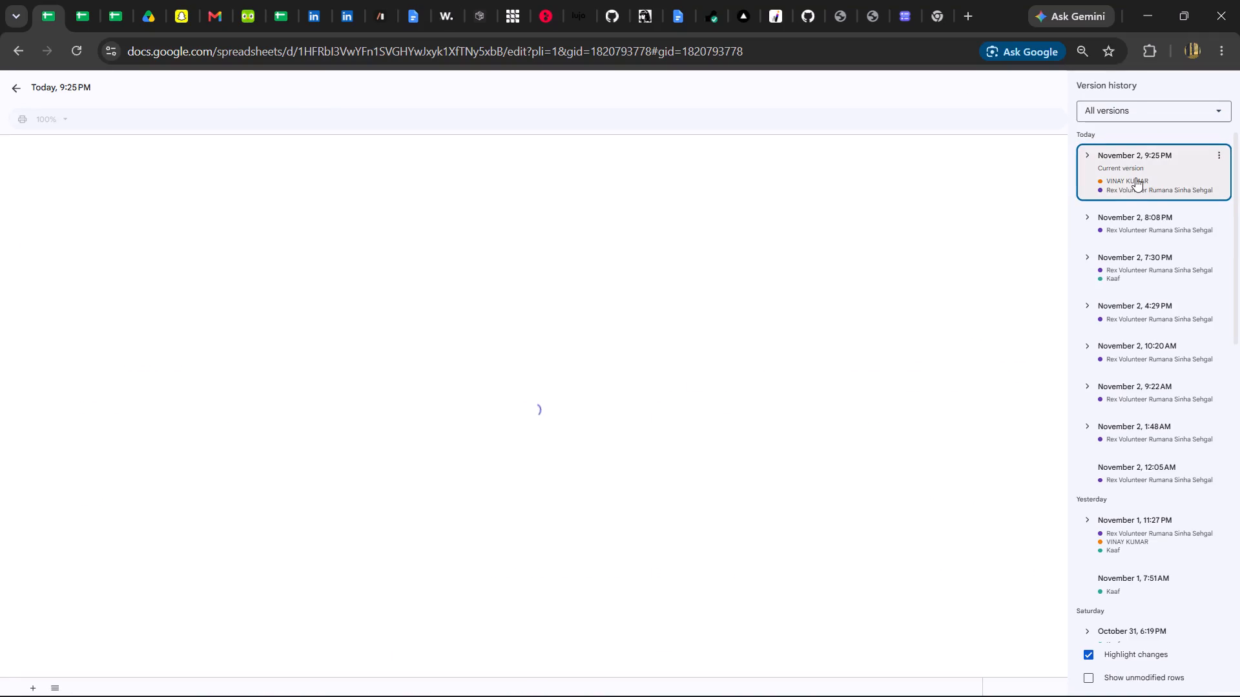
left_click(1136, 177)
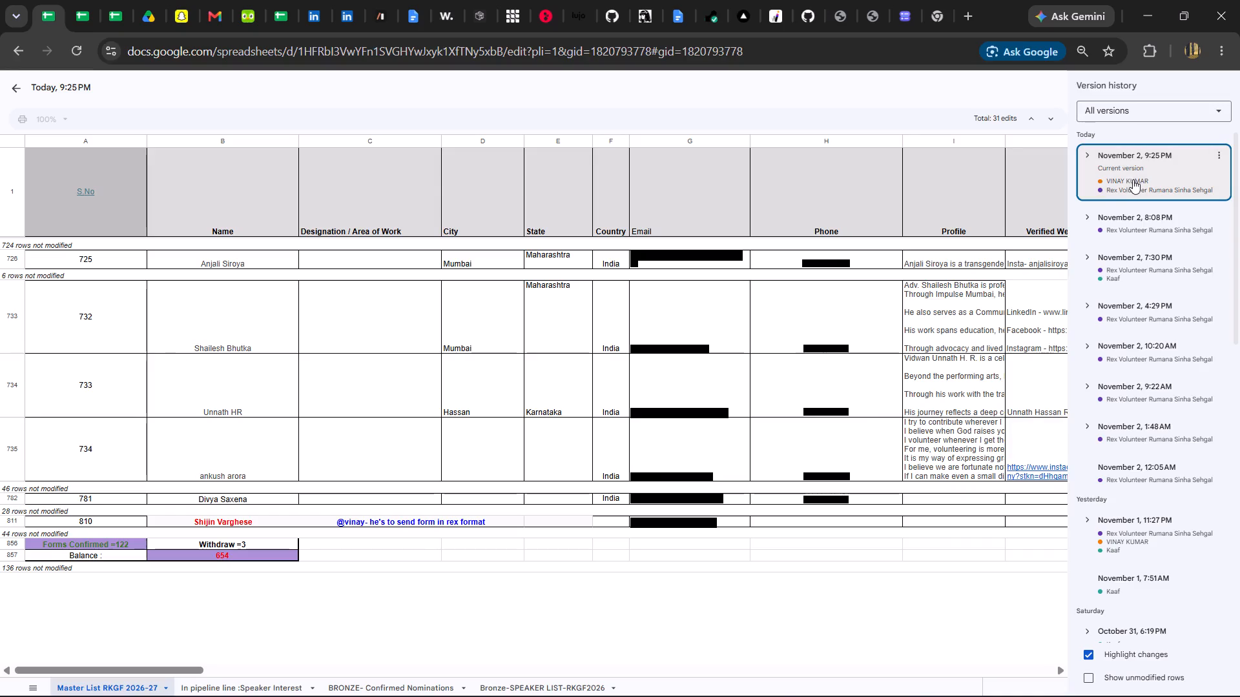
left_click(1088, 152)
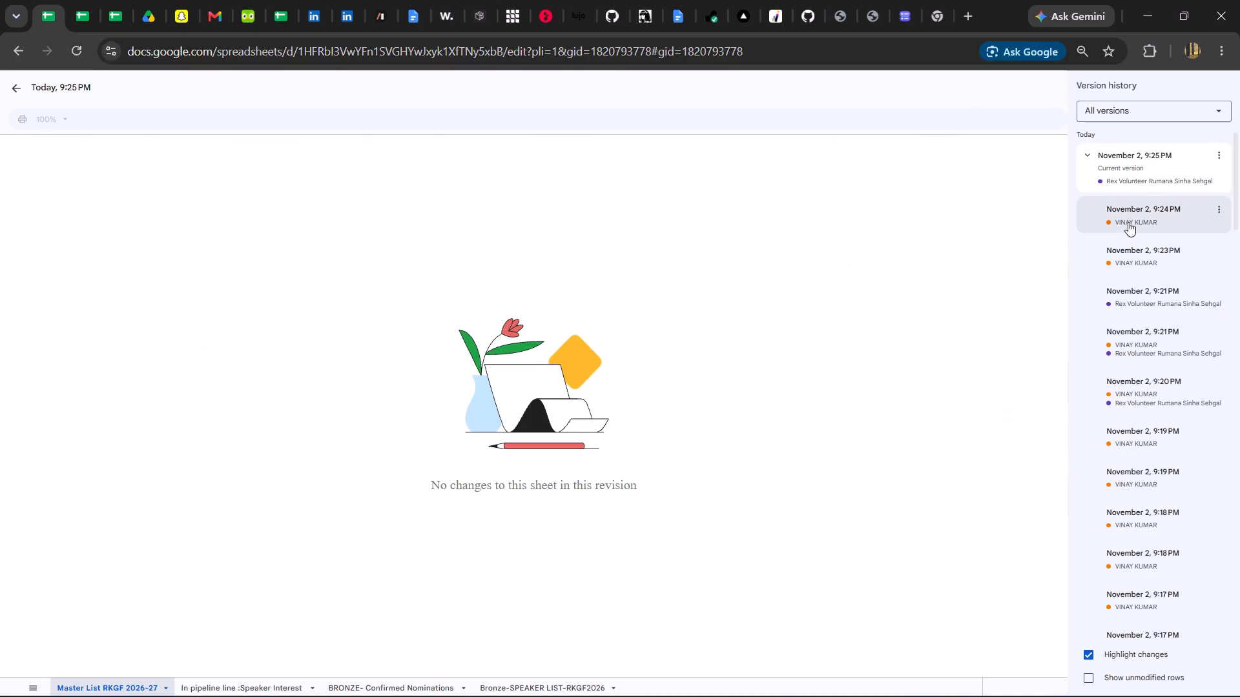
left_click(1128, 221)
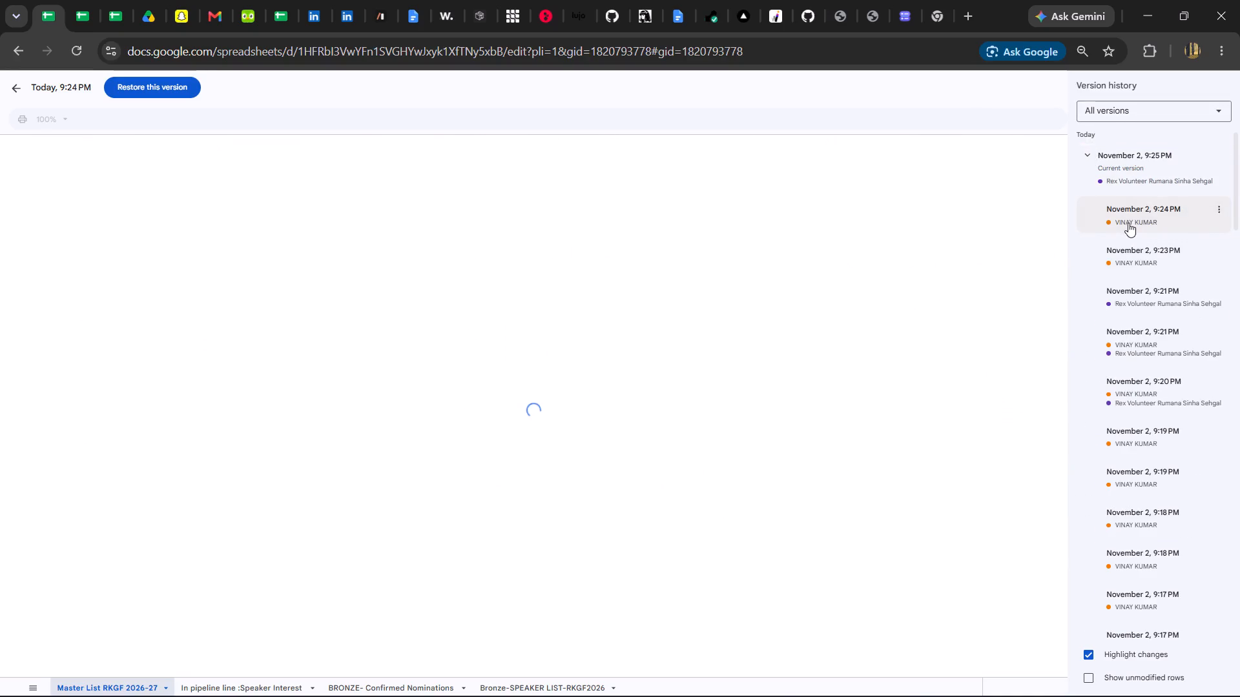
left_click(1134, 257)
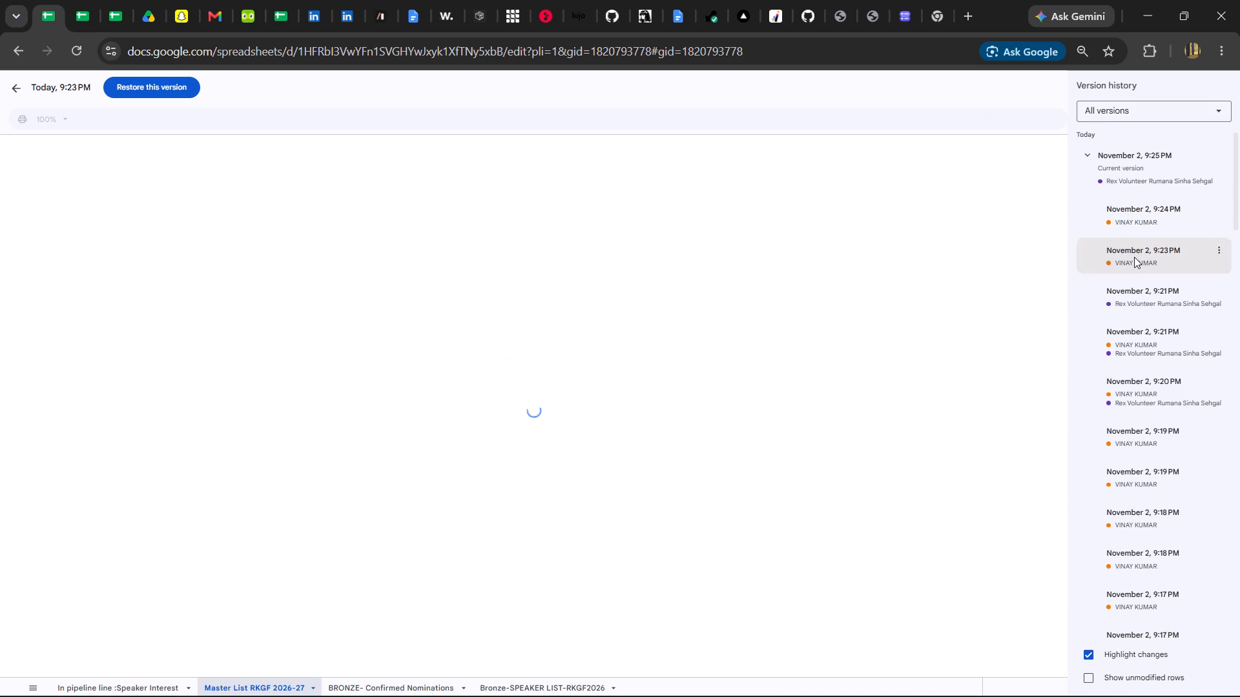
left_click(1149, 338)
left_click(1153, 352)
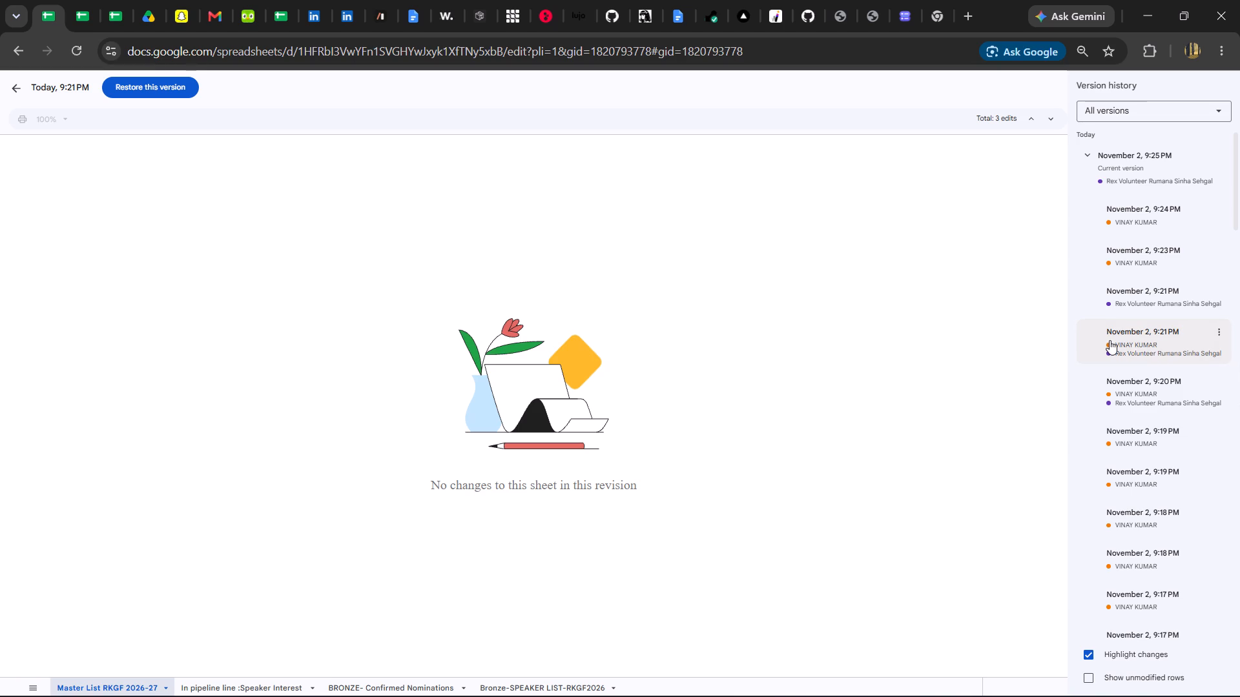
Examine the Master List changes in the November 2 versions saved between 9:20 PM and 9:16 PM.
scroll(1110, 340, "down", 1)
left_click(1121, 356)
scroll(1122, 356, "down", 1)
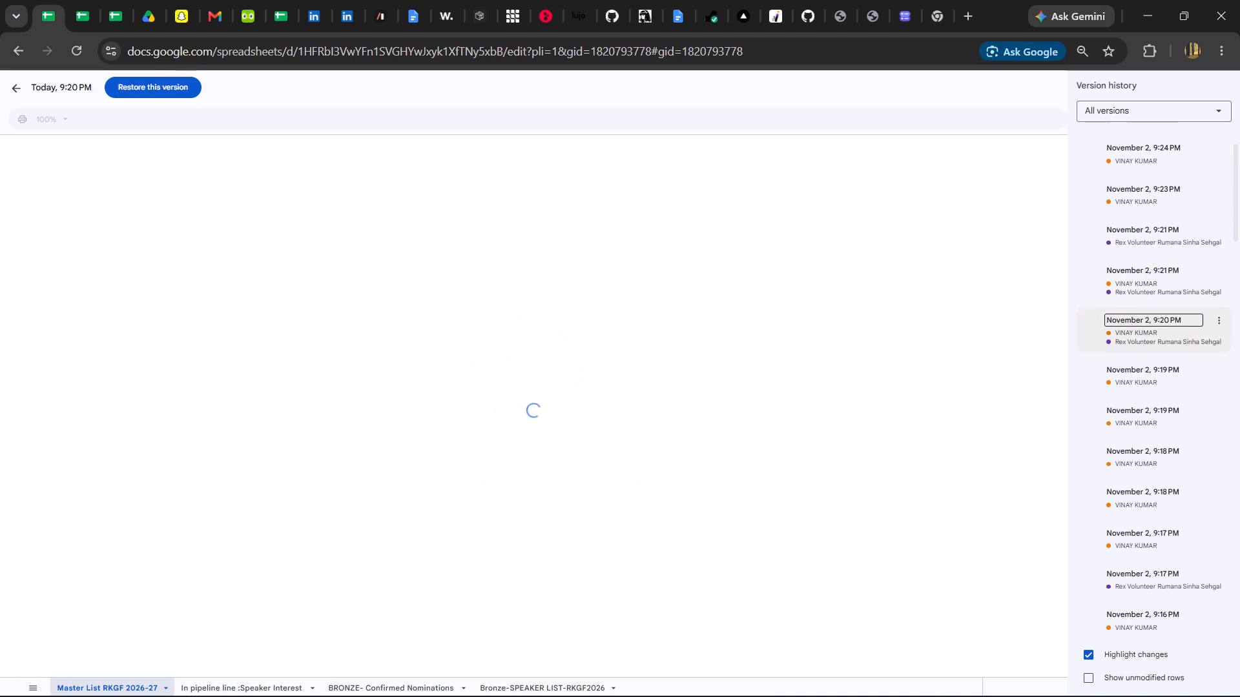
scroll(1122, 356, "down", 1)
left_click(1122, 356)
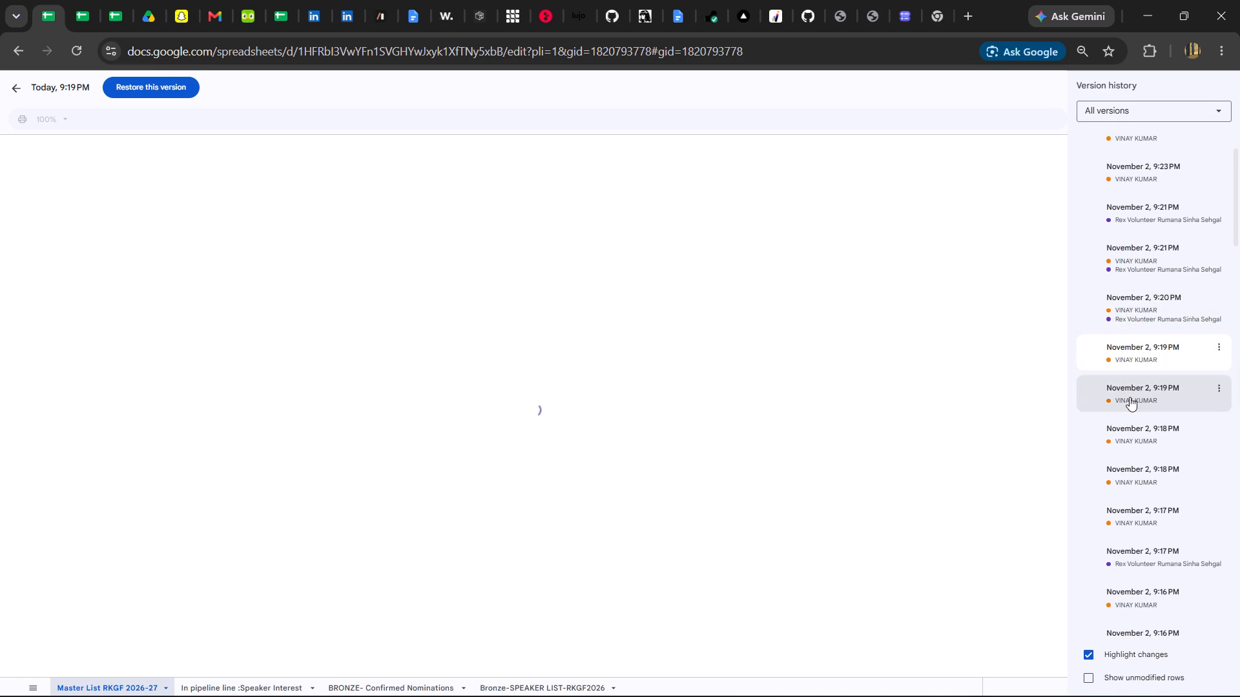
left_click(1130, 397)
left_click(1136, 448)
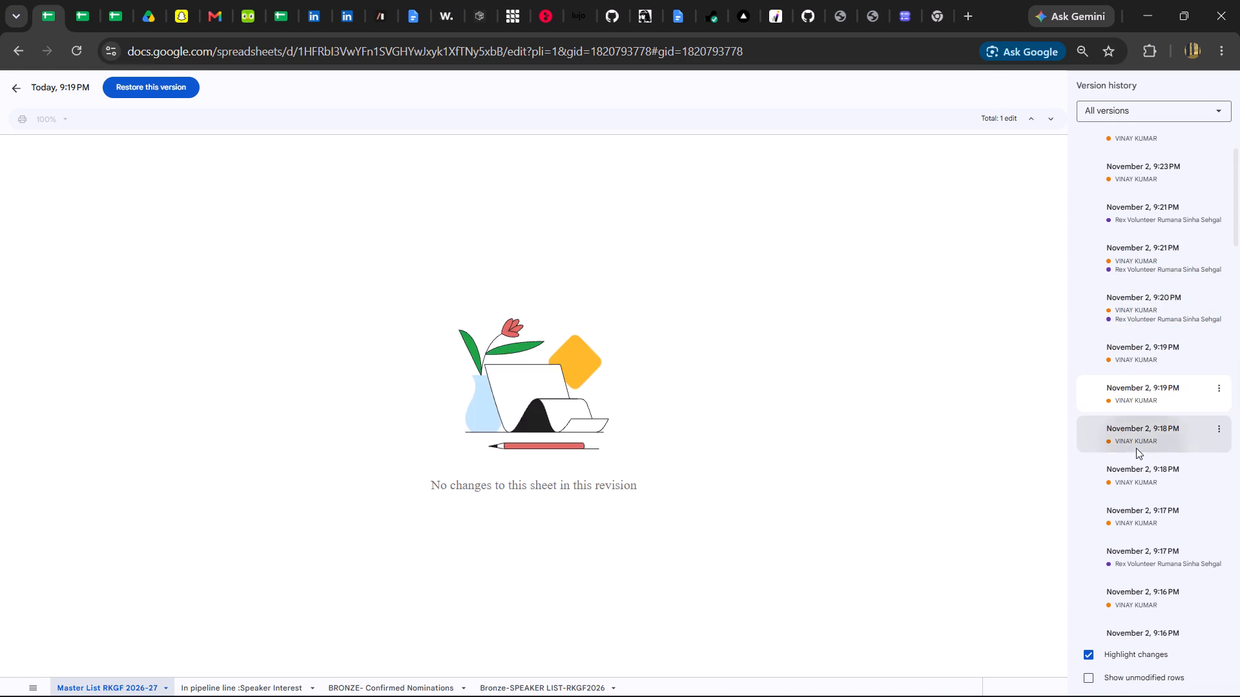
scroll(1135, 463, "down", 1)
left_click(1135, 463)
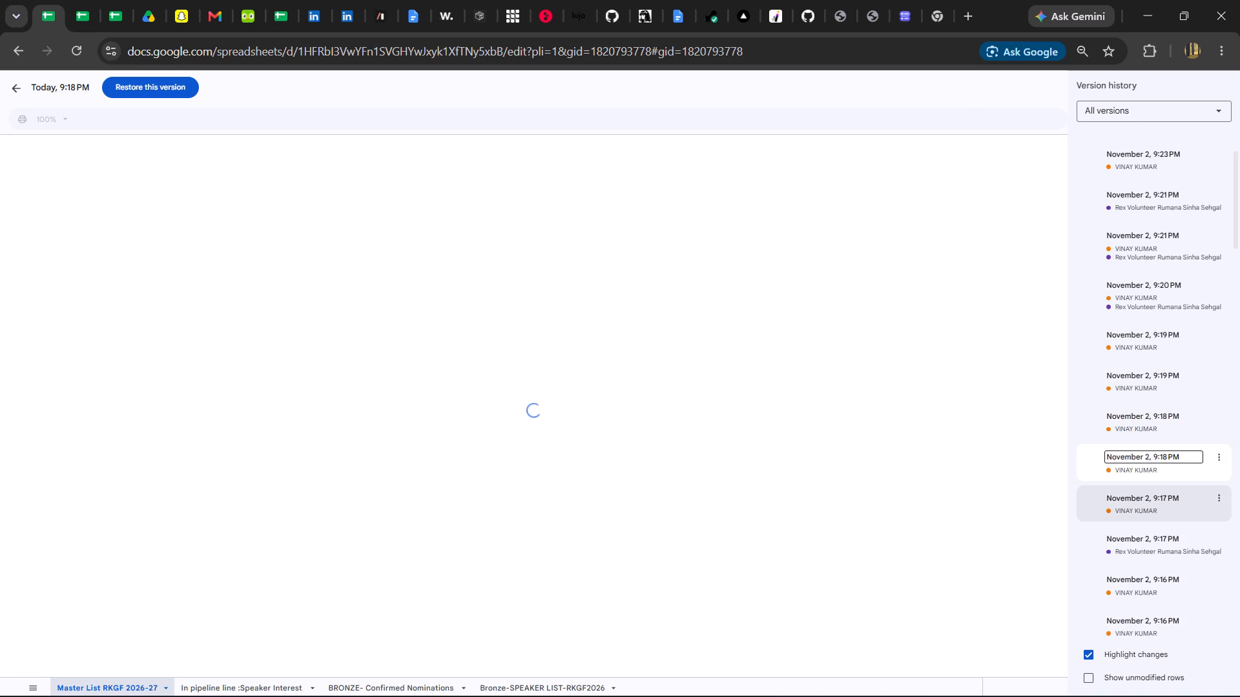
left_click(1135, 514)
scroll(1135, 514, "down", 1)
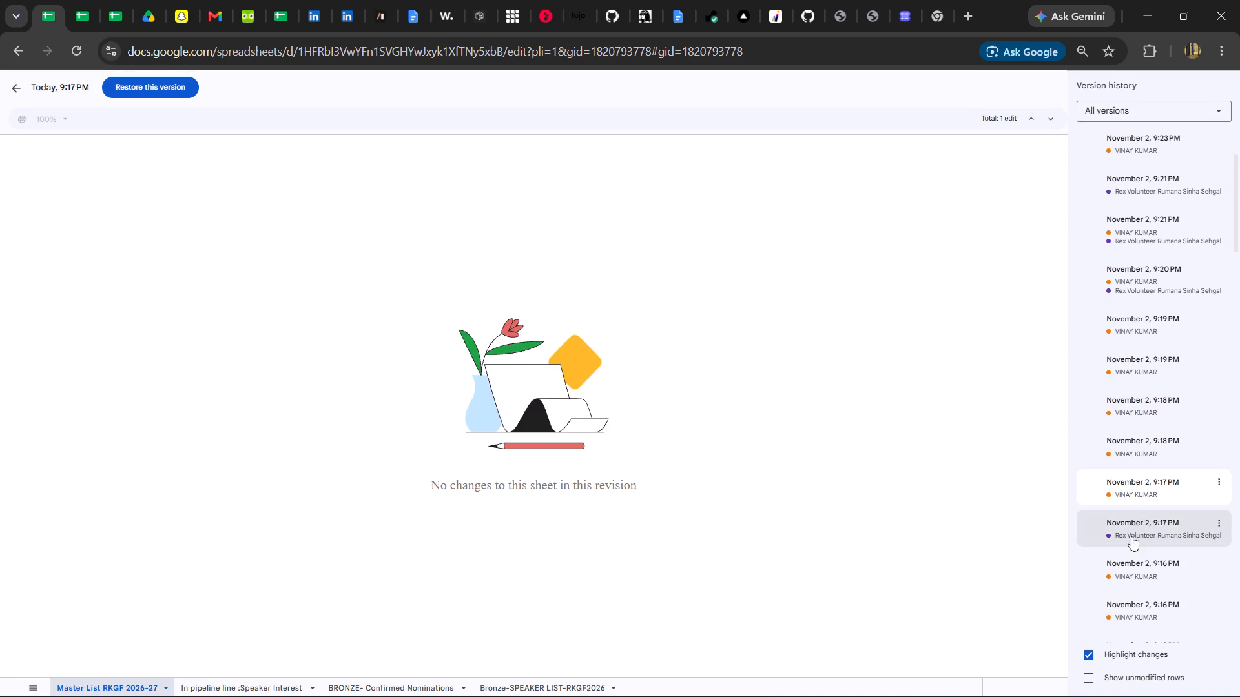
left_click(1130, 601)
left_click(1133, 572)
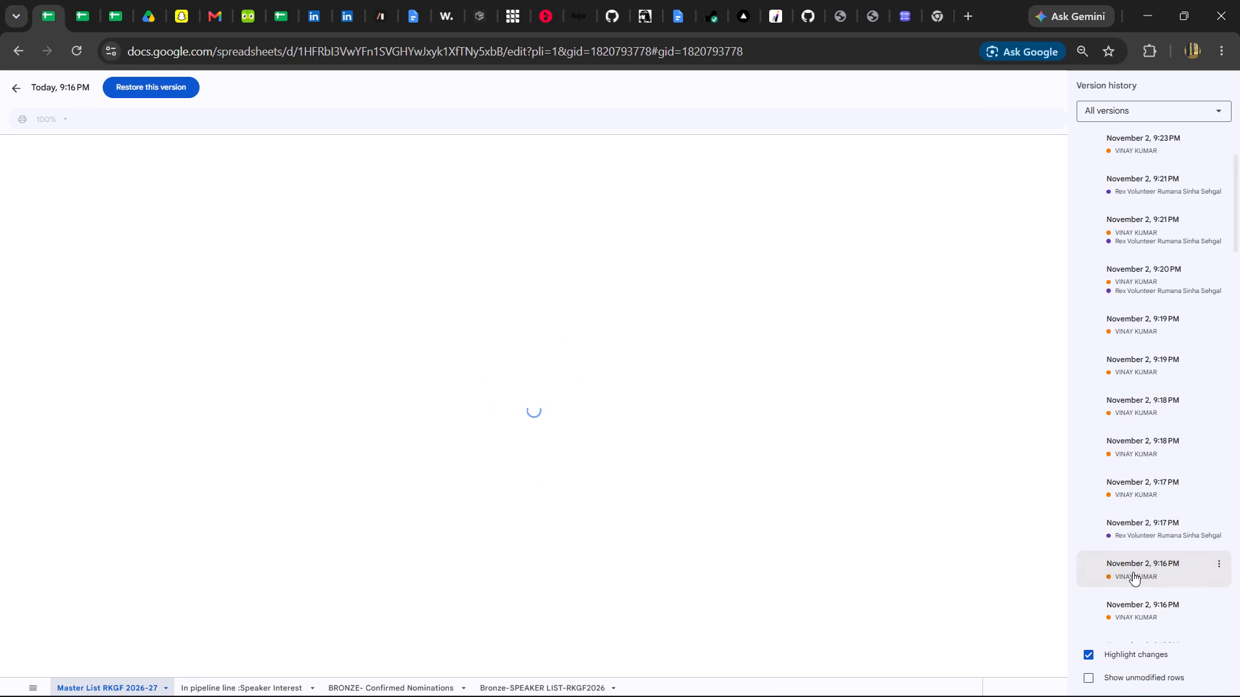
Examine the Master List changes in the November 2 versions from 9:04 PM to 9:09 PM, and leave the version history.
scroll(1133, 572, "down", 6)
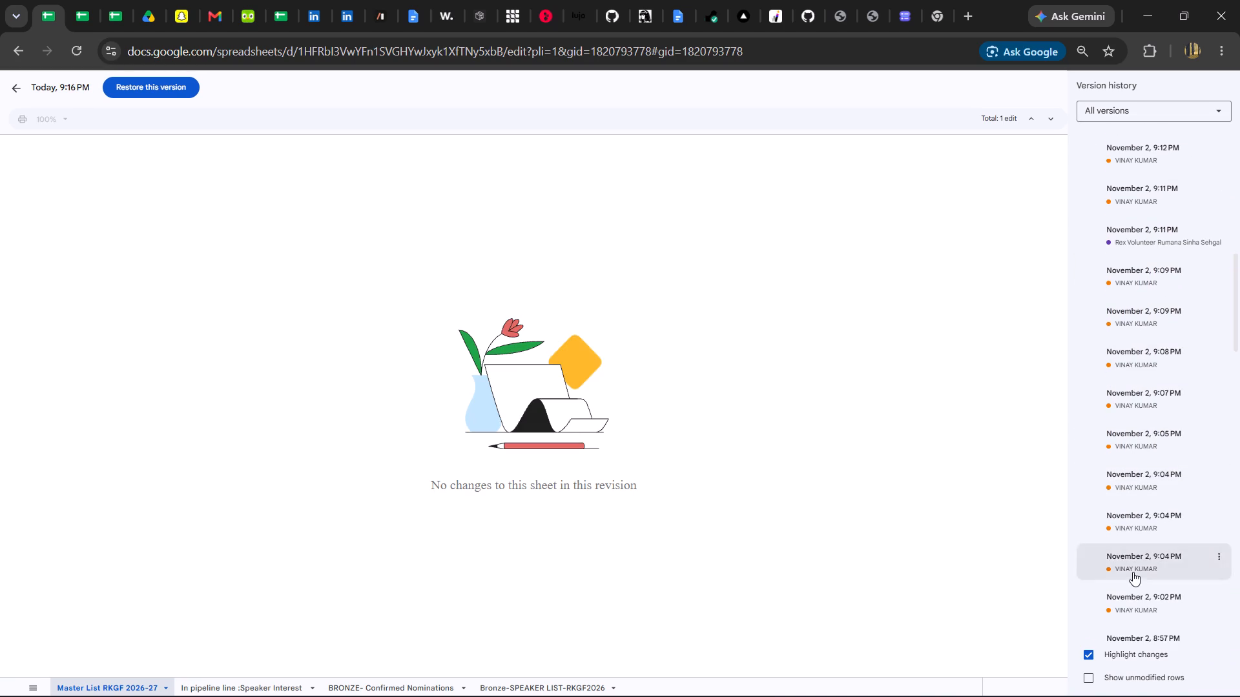
left_click(1135, 527)
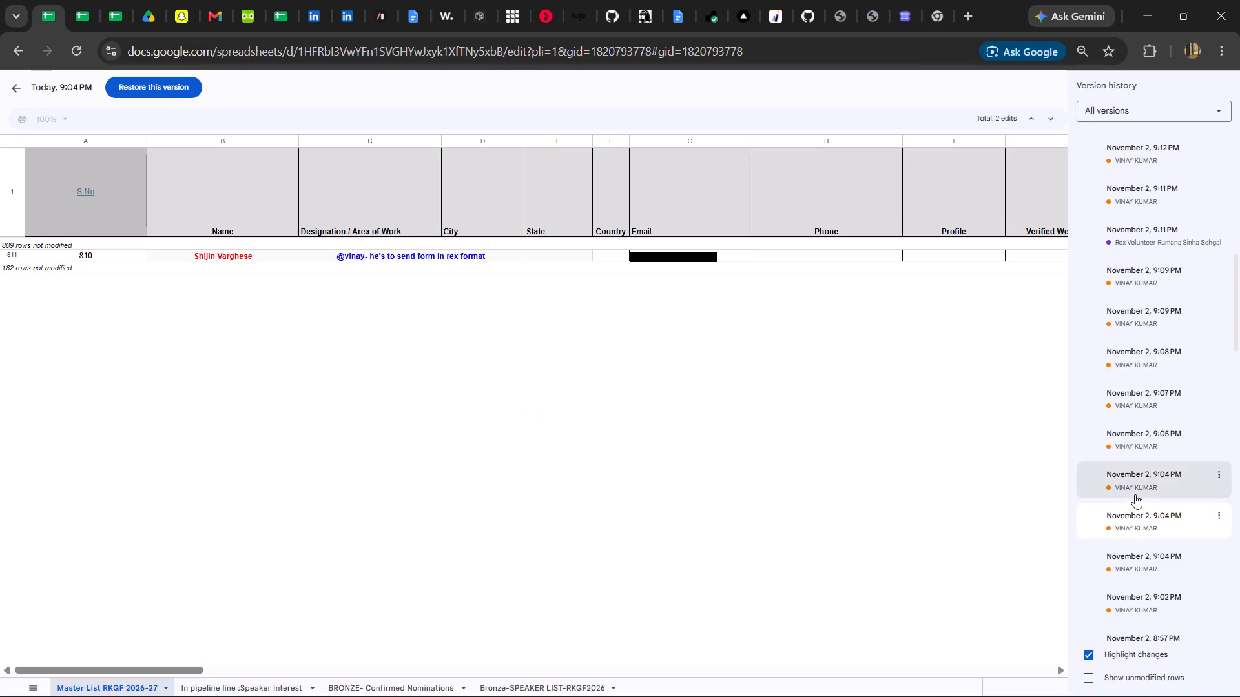
left_click(1135, 490)
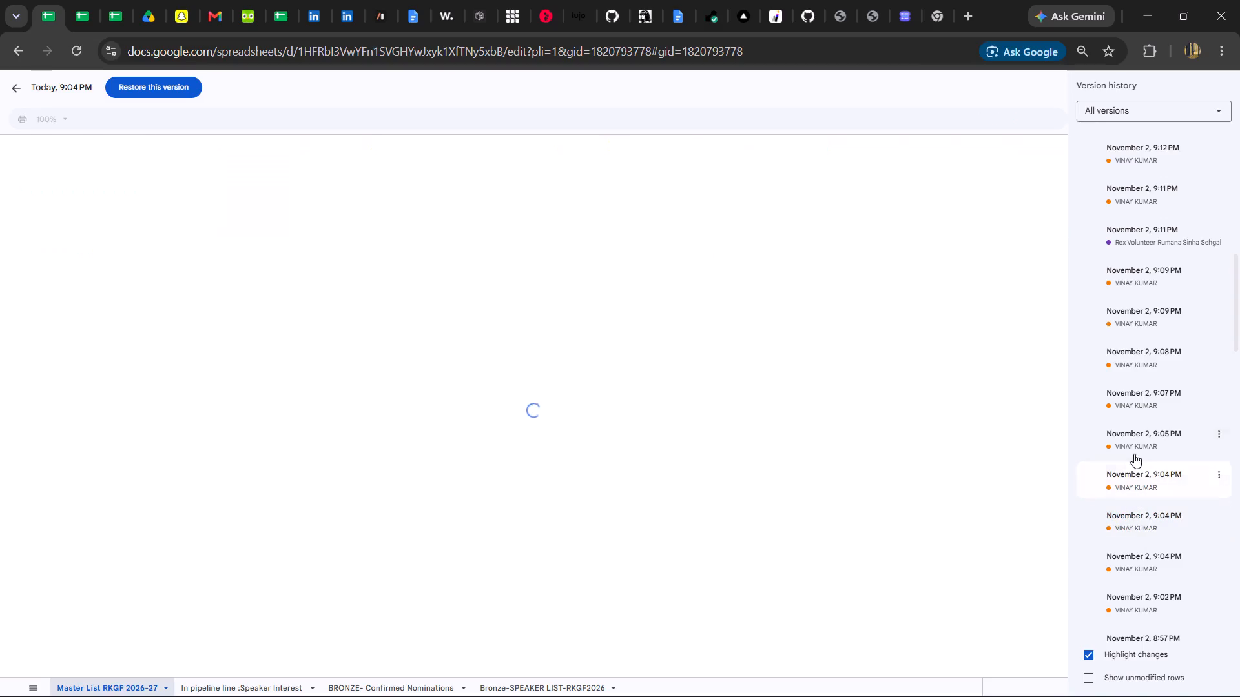
left_click(1133, 447)
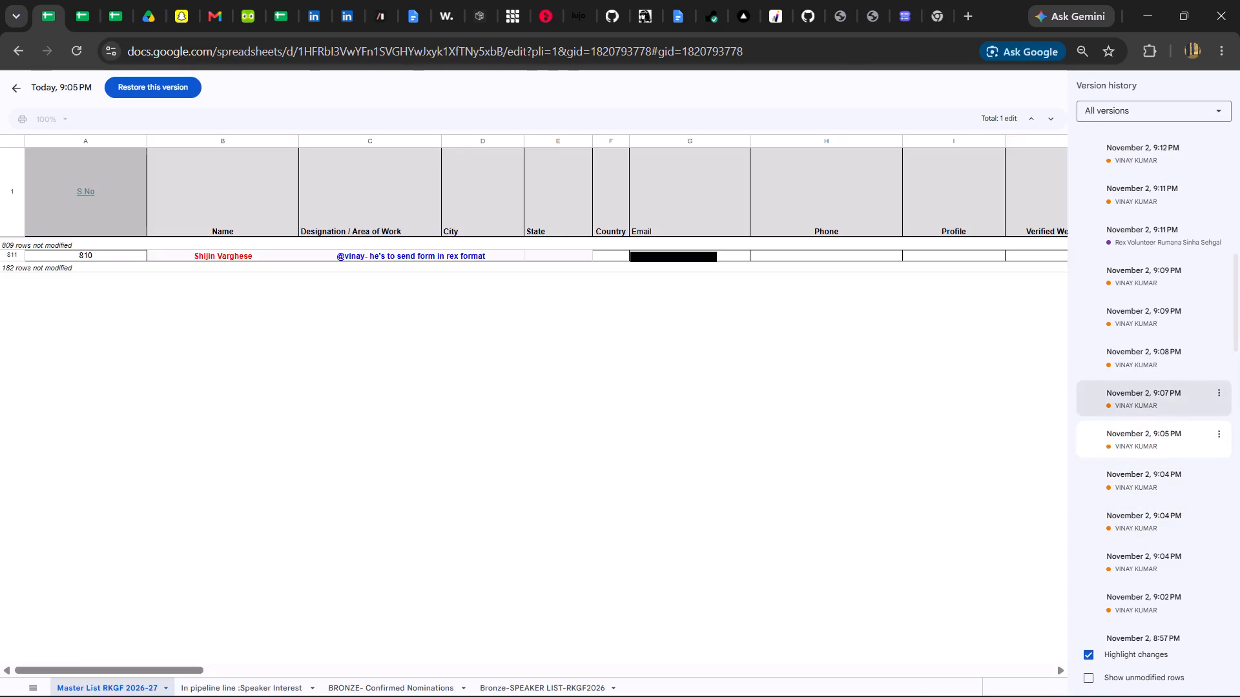
left_click(1131, 397)
left_click(1131, 359)
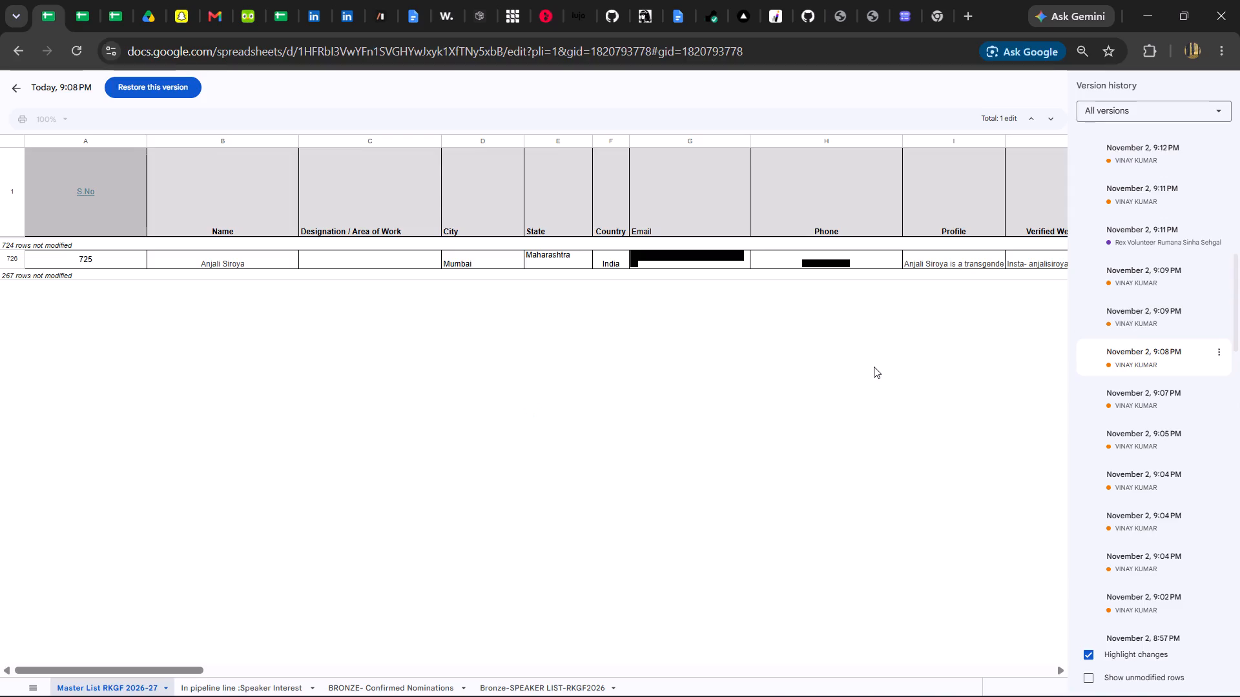
scroll(874, 367, "right", 1)
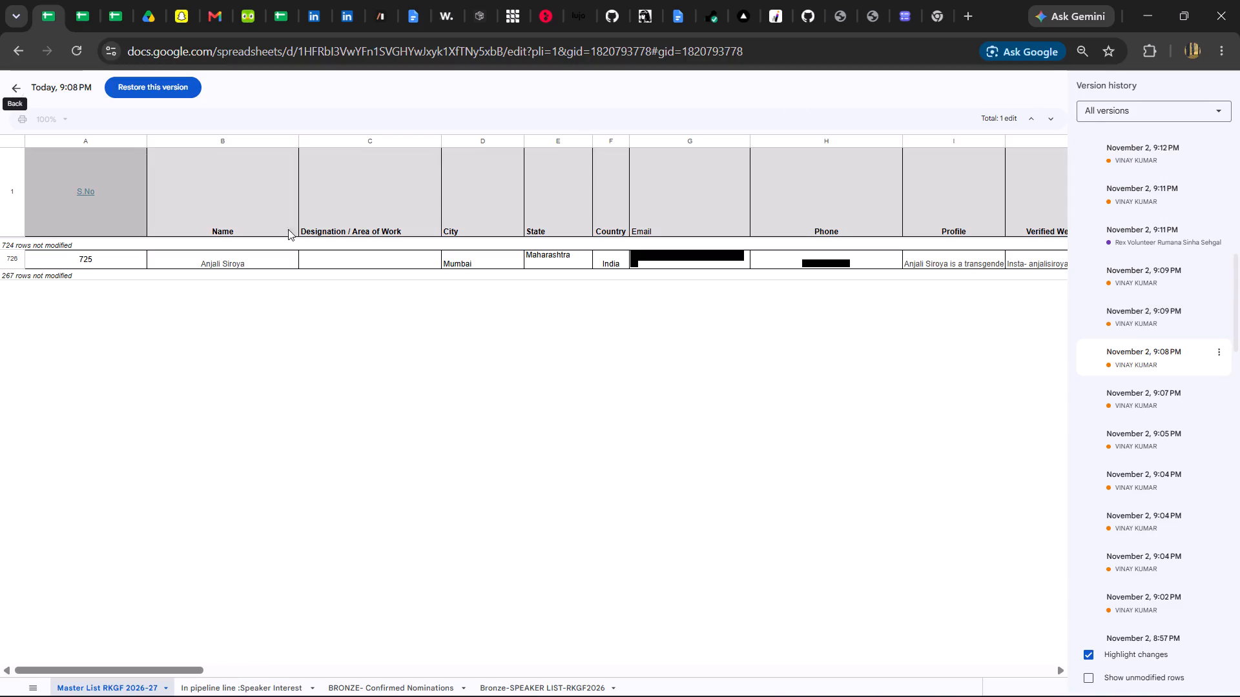
left_click(1160, 315)
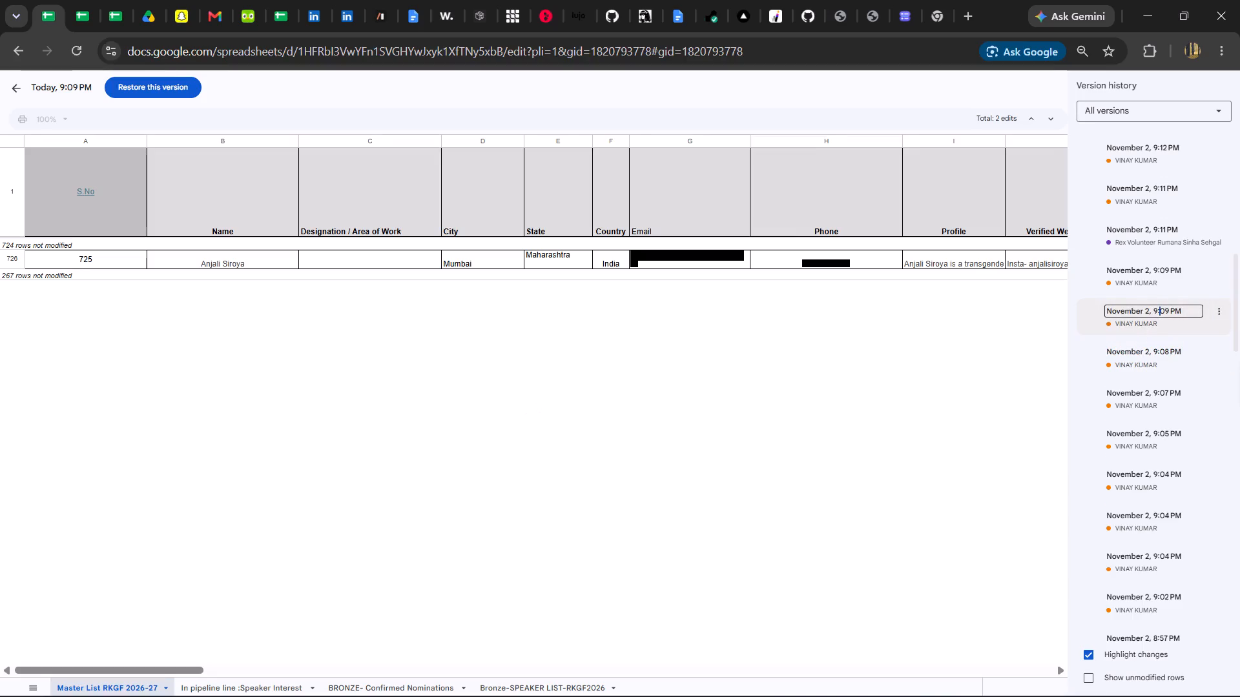
left_click(1135, 290)
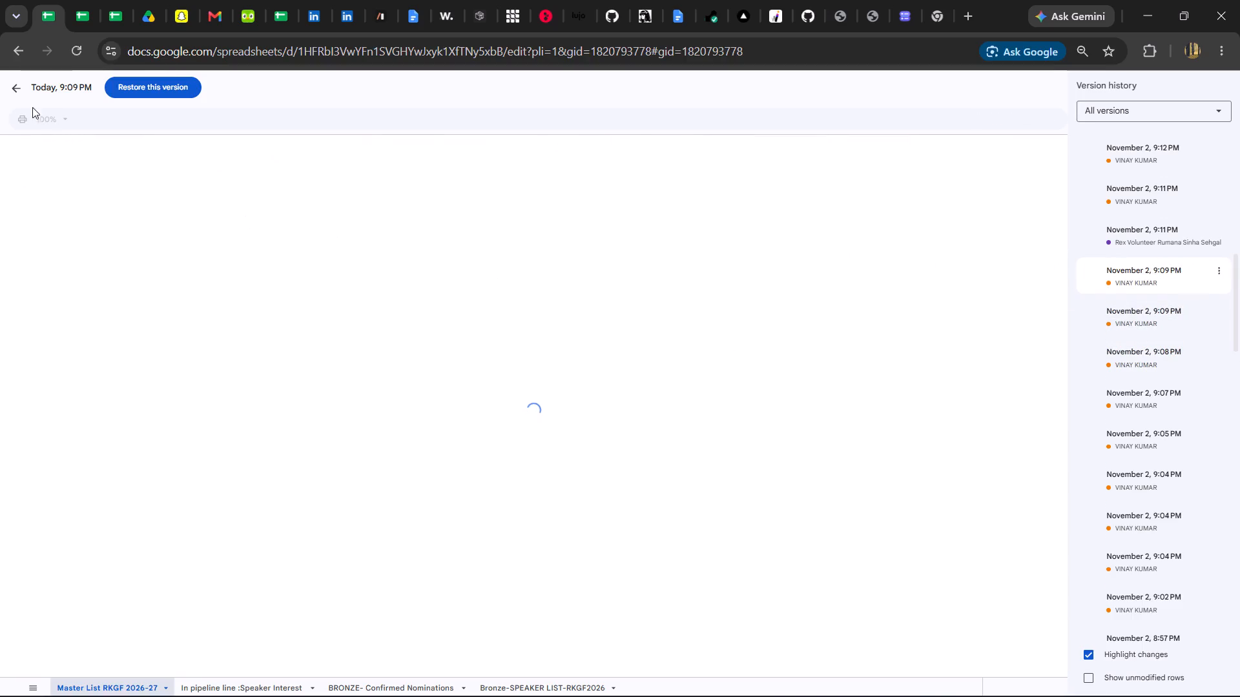
left_click(19, 92)
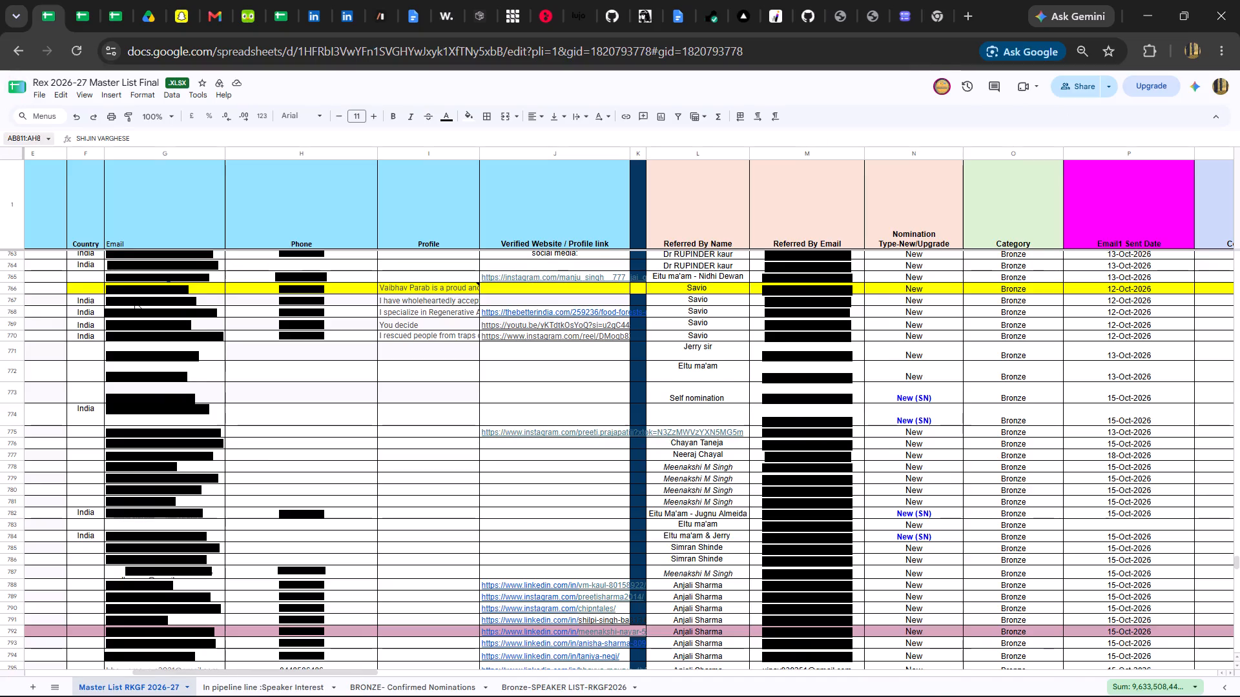
Find nominee S.No 725 in row 726 of the Master List and examine the row's consent, form, confirmation date and citation columns.
scroll(134, 301, "up", 2)
scroll(134, 301, "right", 6)
scroll(134, 301, "up", 4)
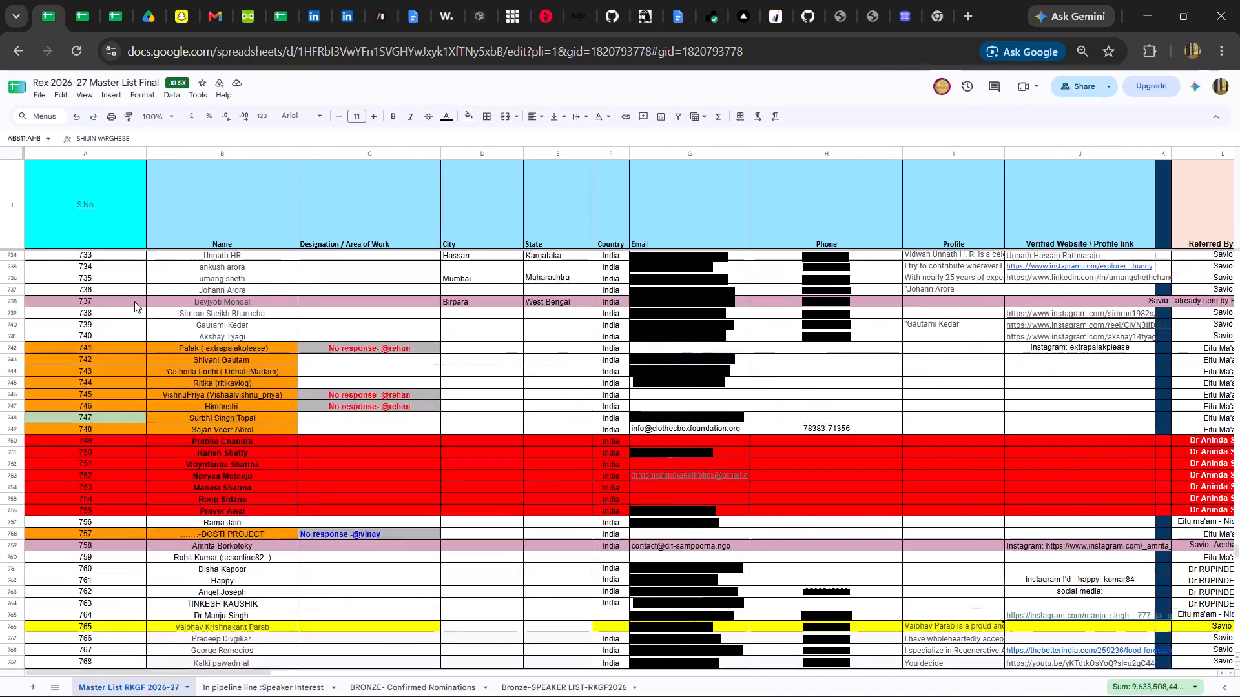
scroll(134, 301, "up", 3)
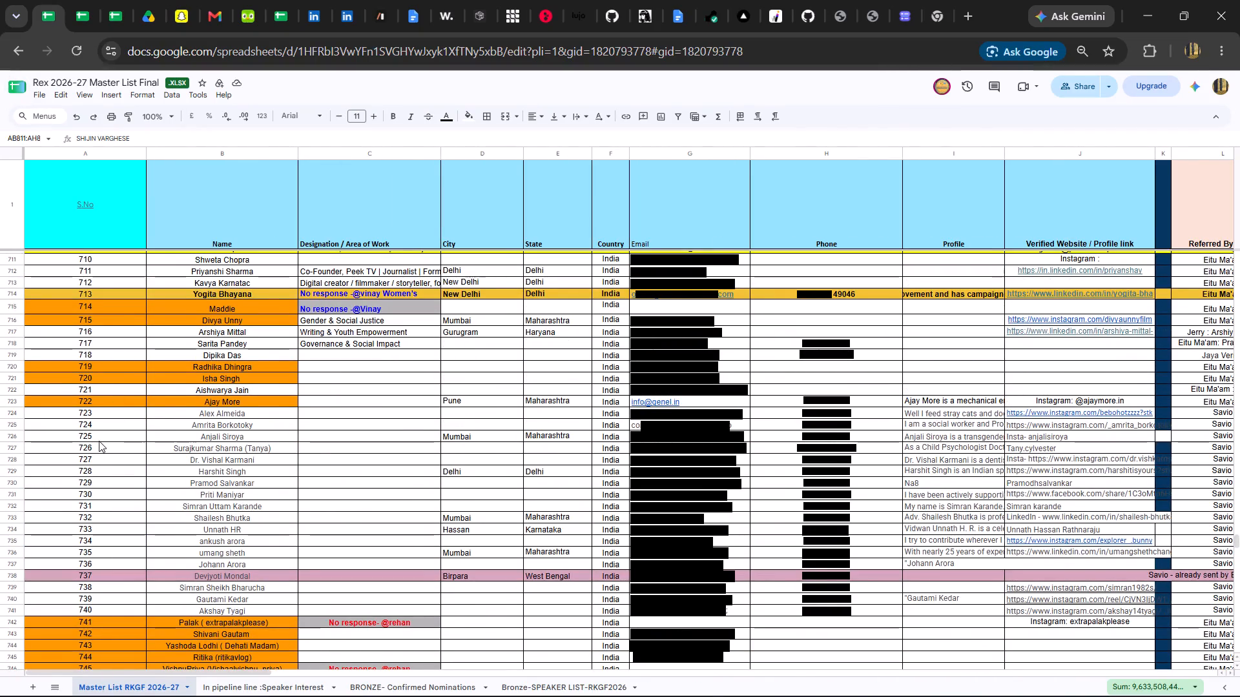
left_click(154, 436)
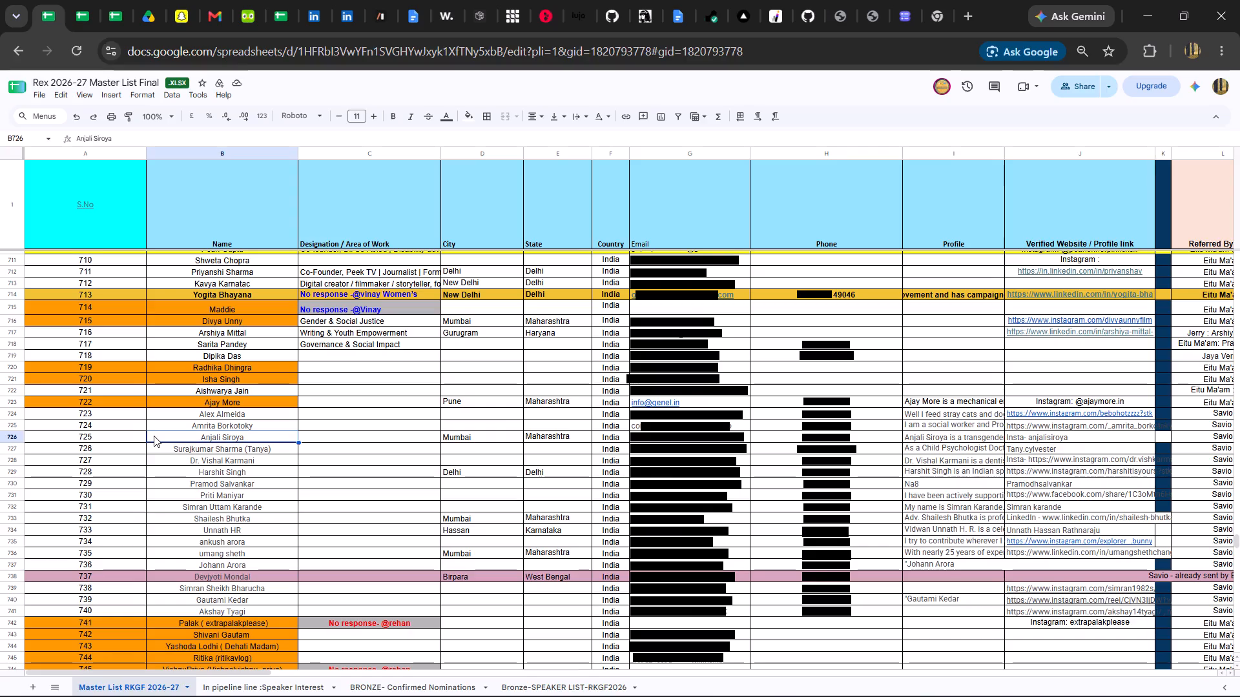
key("Right")
key("Right")
key("Right")
key("Right")
key("Right")
key("Right")
key("Right")
key("Right")
key("Right")
key("Right")
key("Right")
key("Right")
key("Right")
key("Right")
key("Right")
key("Right")
key("Right")
key("Right")
key("Right")
key("Right")
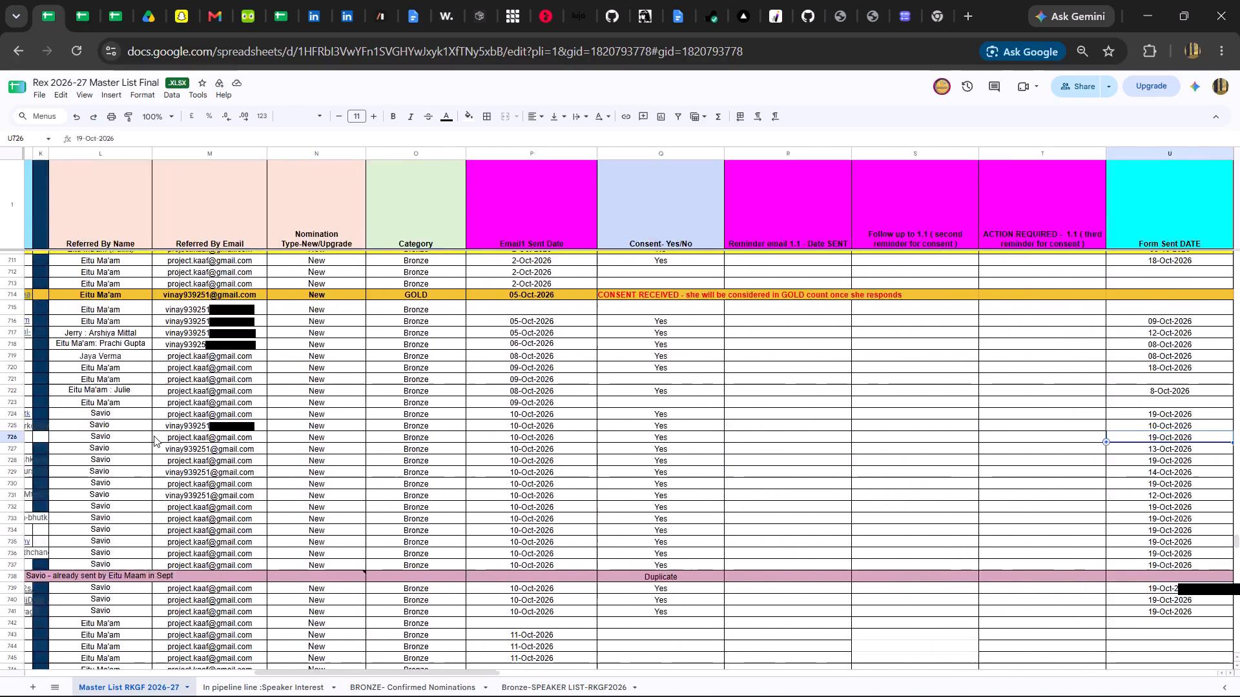
key("Right")
key("Right")
key("Right")
key("Right")
key("Right")
key("Right")
key("Left")
key("Left")
key("Left")
key("Left")
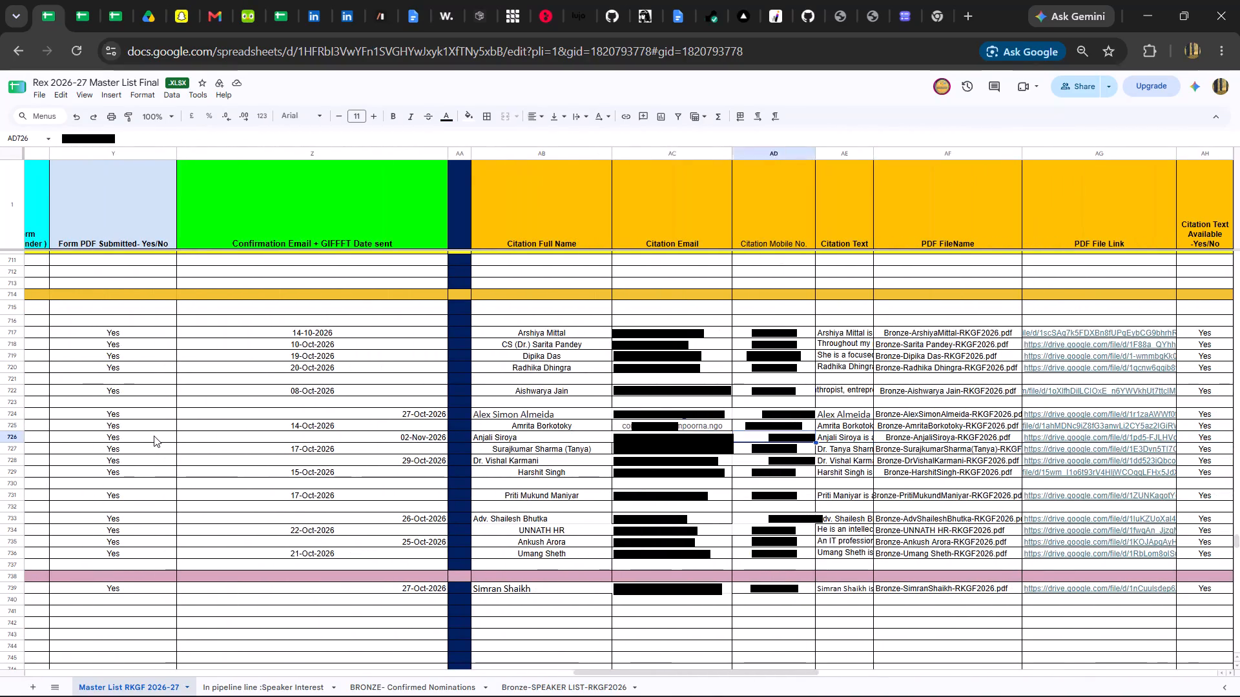
key("Left")
key("Left")
key("Left")
key("Left")
key("Left")
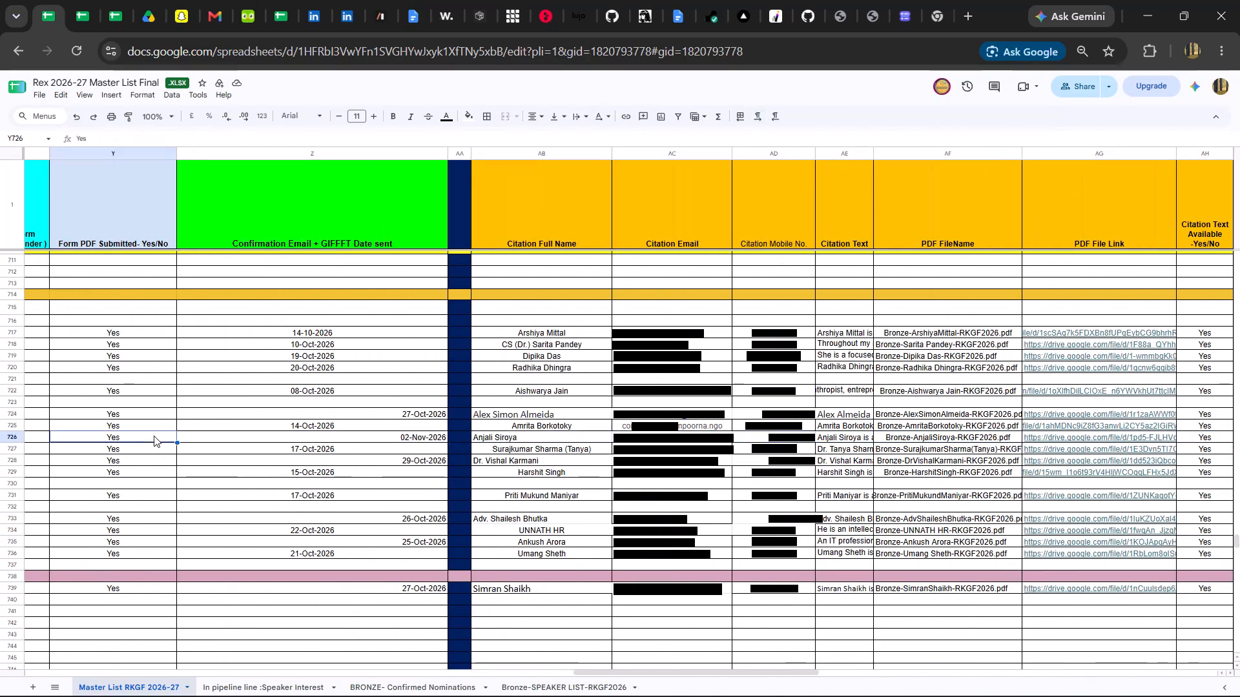
key("Right")
key("Right")
key("Right")
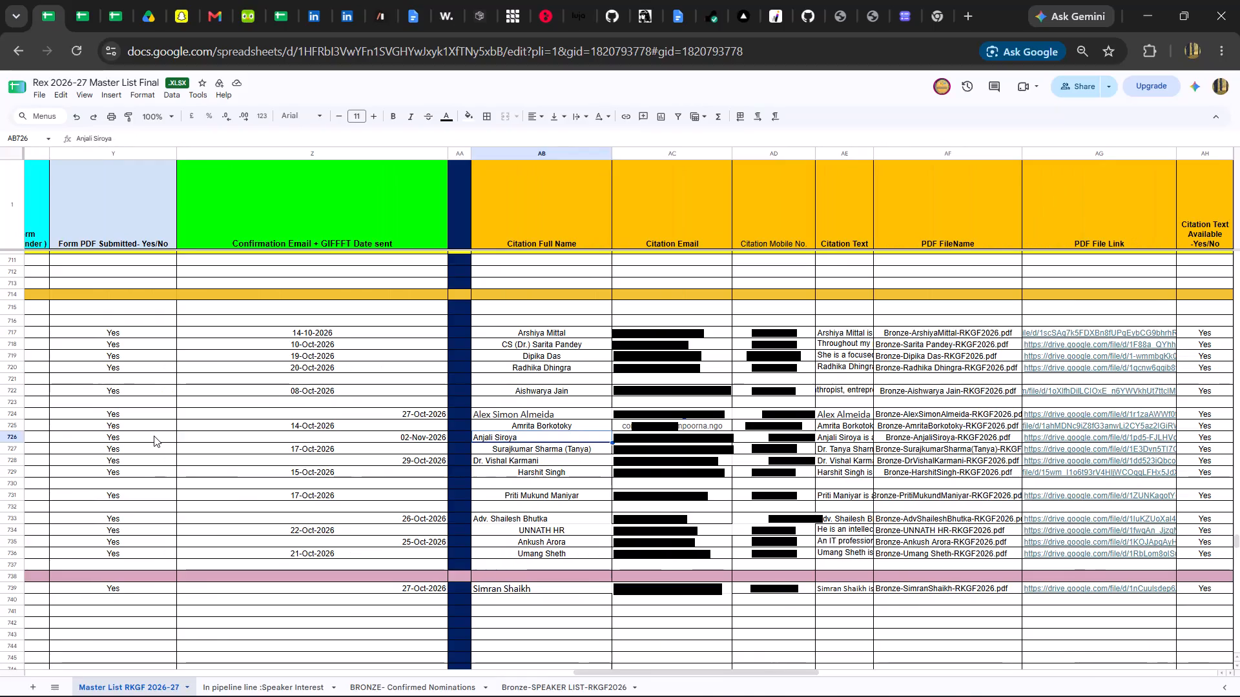
Copy the citation email from Master List row 726 into cell D128 of the BRONZE- Confirmed Nominations sheet.
left_click(404, 678)
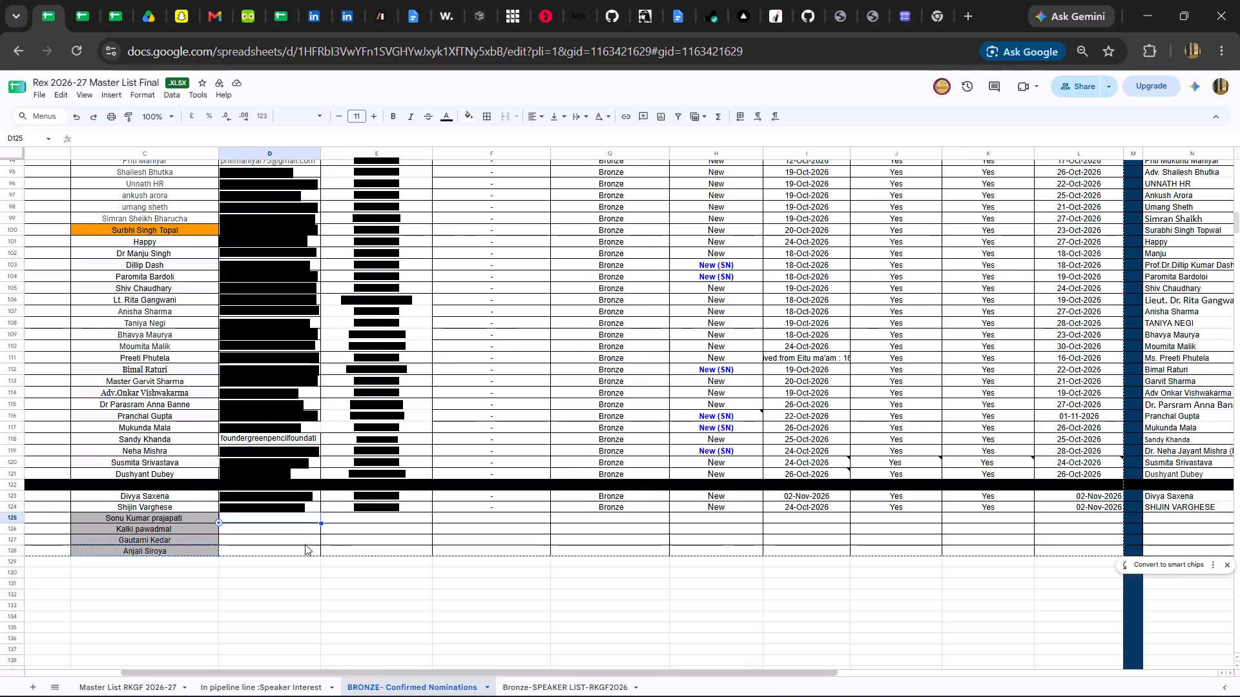
left_click(271, 550)
key("alt+Tab")
key("alt+Tab")
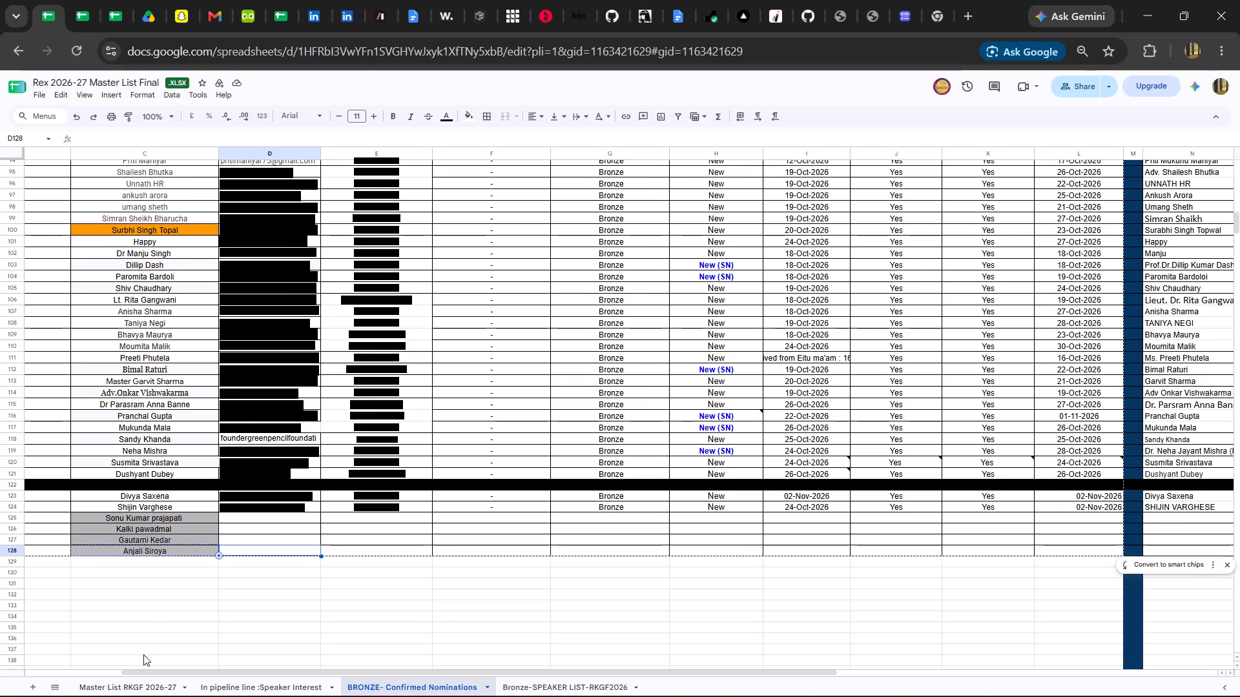
left_click(116, 683)
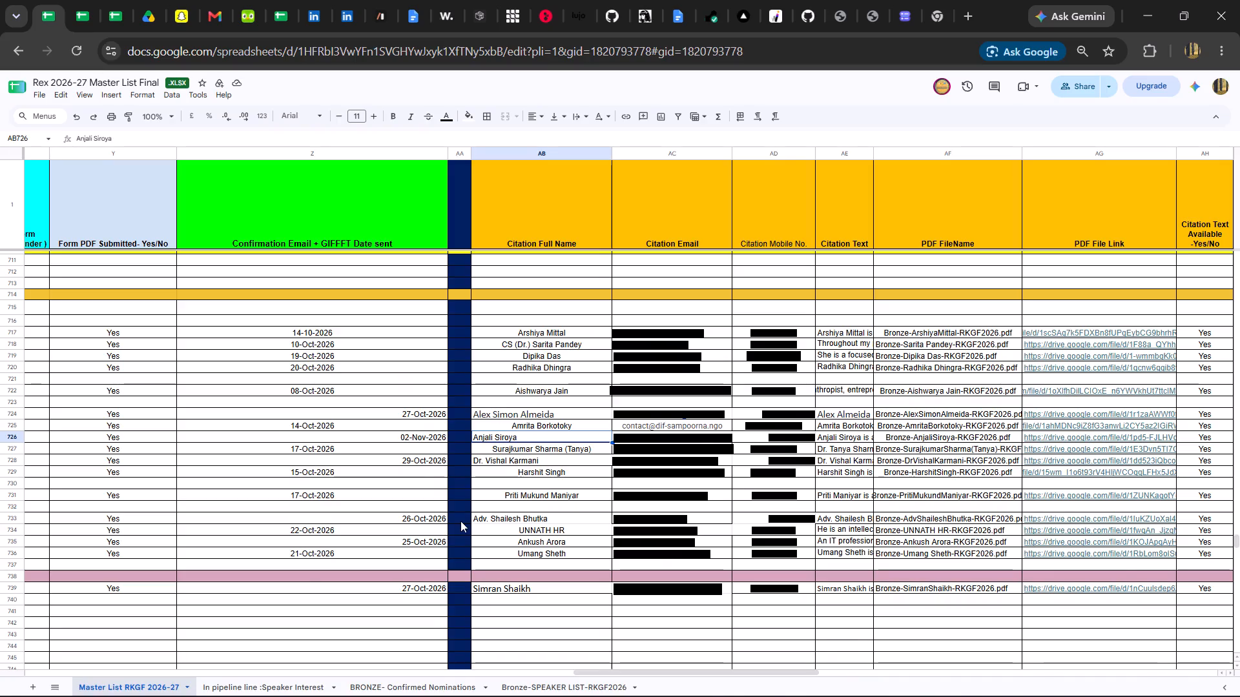
key("Right")
key("Left")
key("Right")
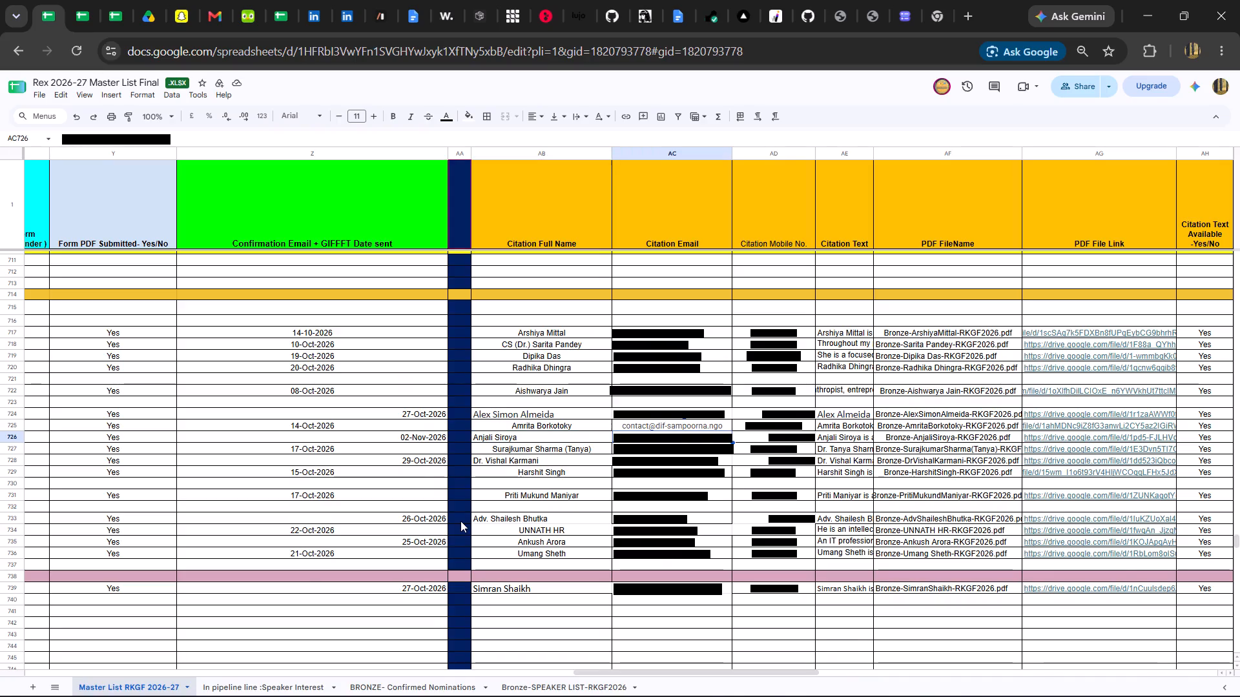
key("ctrl+c")
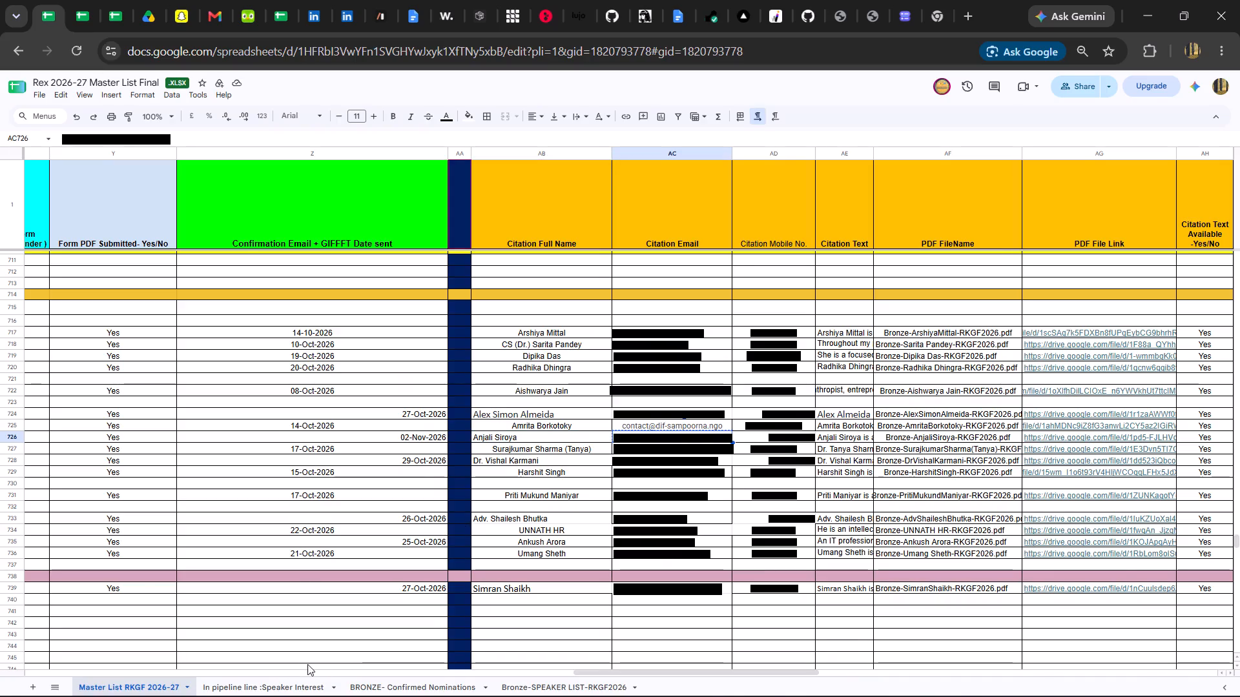
left_click(364, 680)
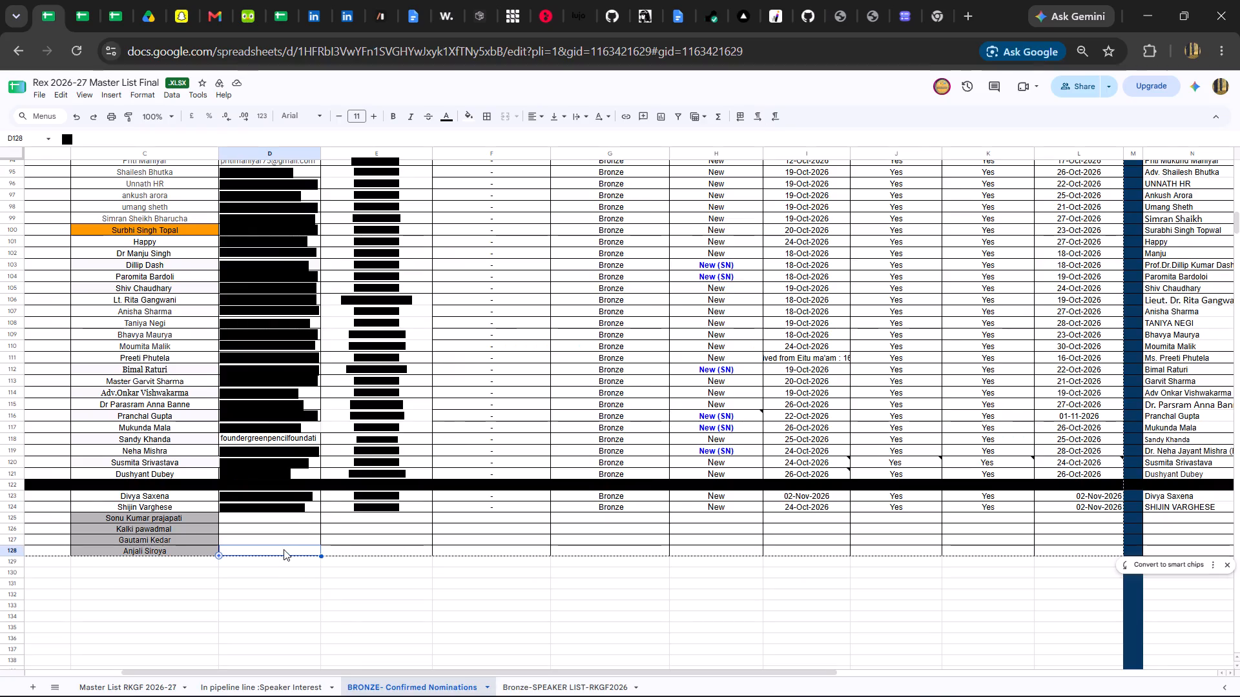
key("ctrl+v")
Copy the citation mobile number from Master List row 726 into cell E128 of the BRONZE- Confirmed Nominations sheet.
left_click(373, 552)
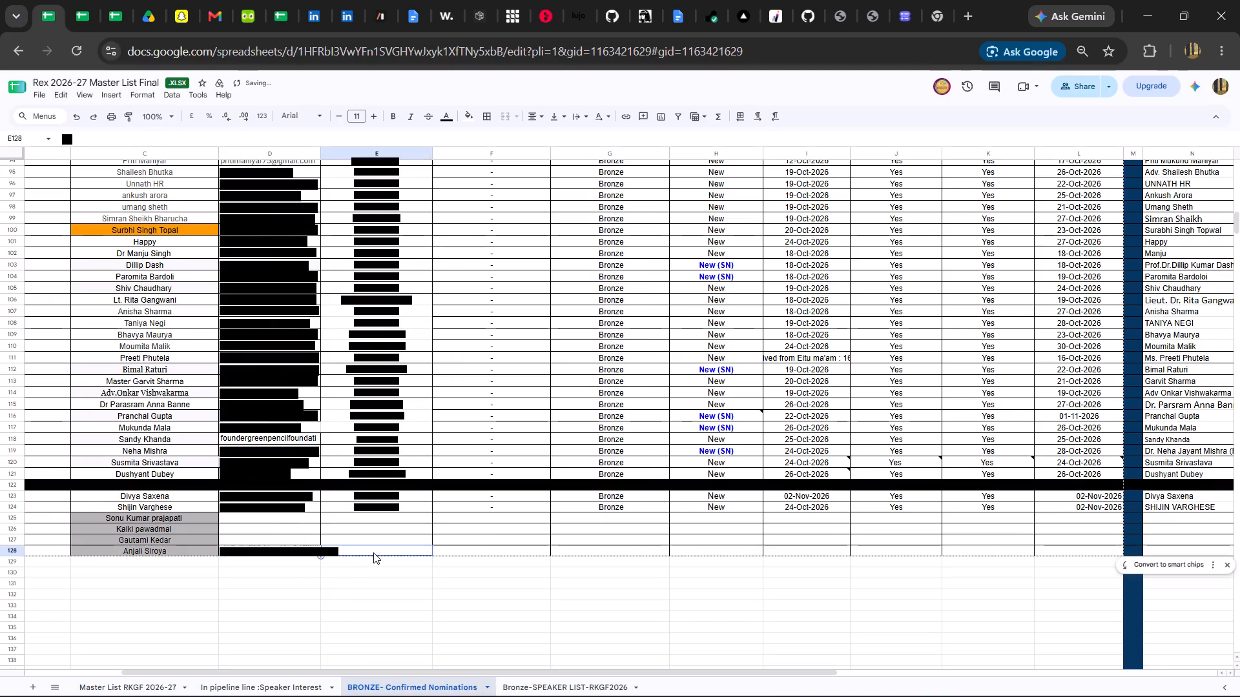
key("alt+Tab")
key("alt+Tab")
left_click(137, 687)
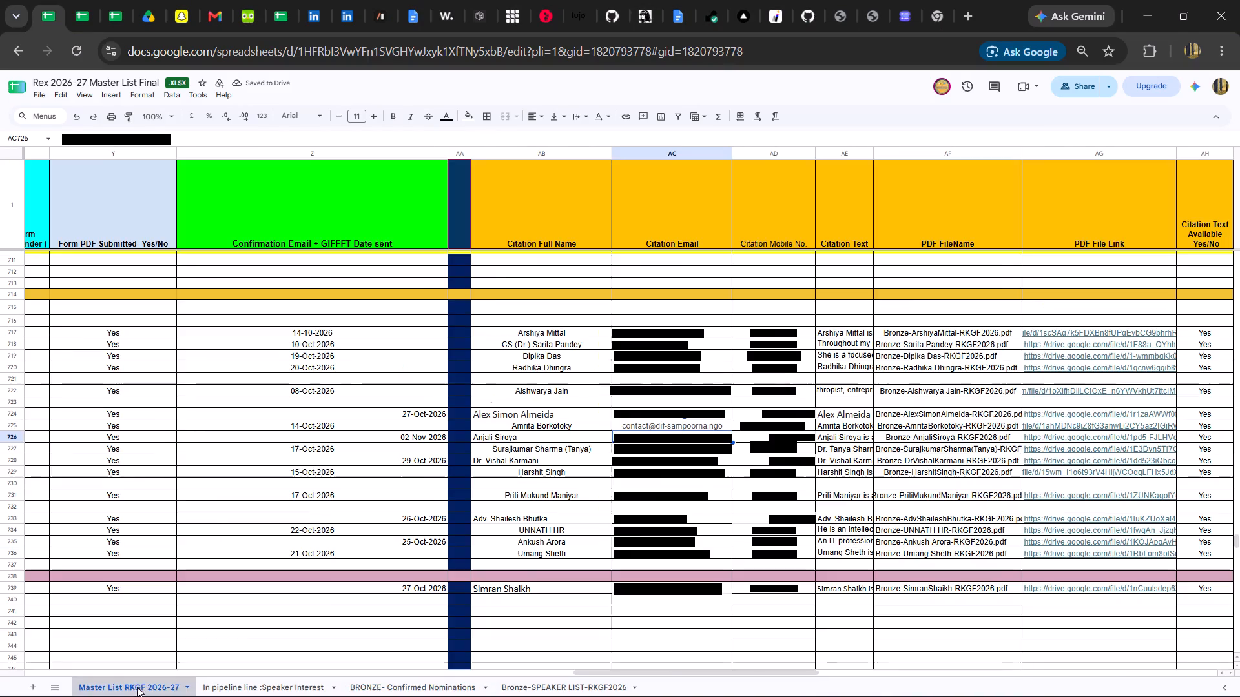
left_click(776, 436)
key("ctrl+c")
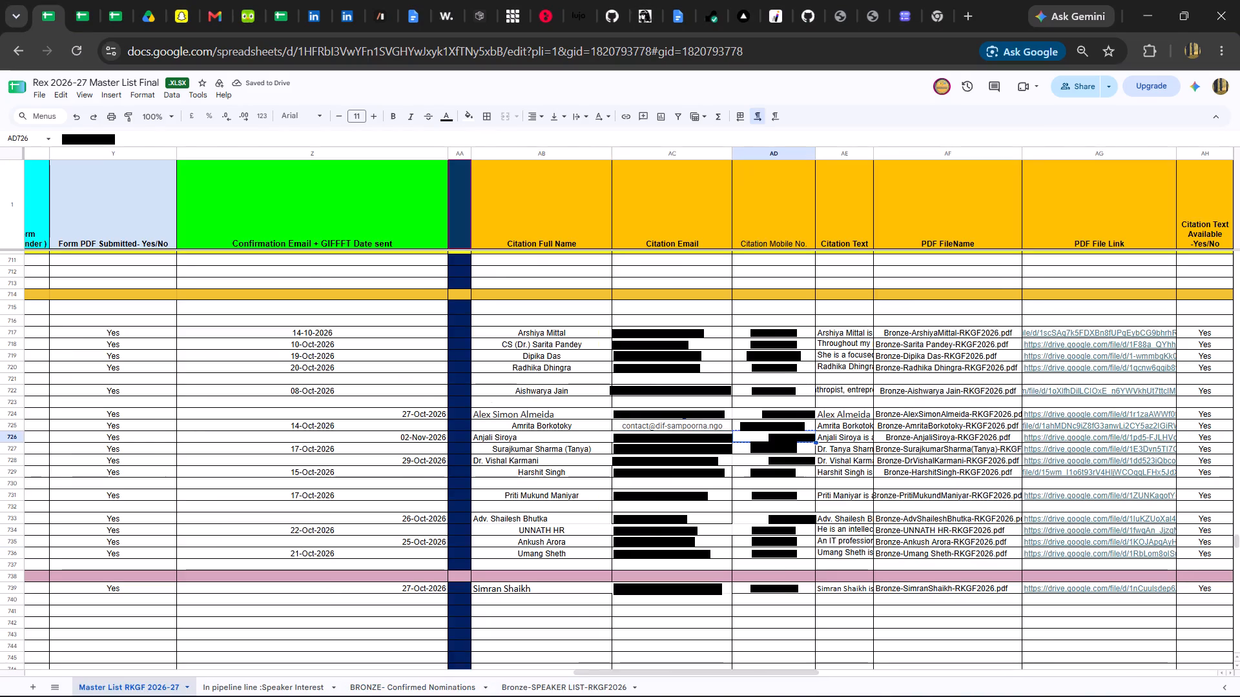
left_click(443, 691)
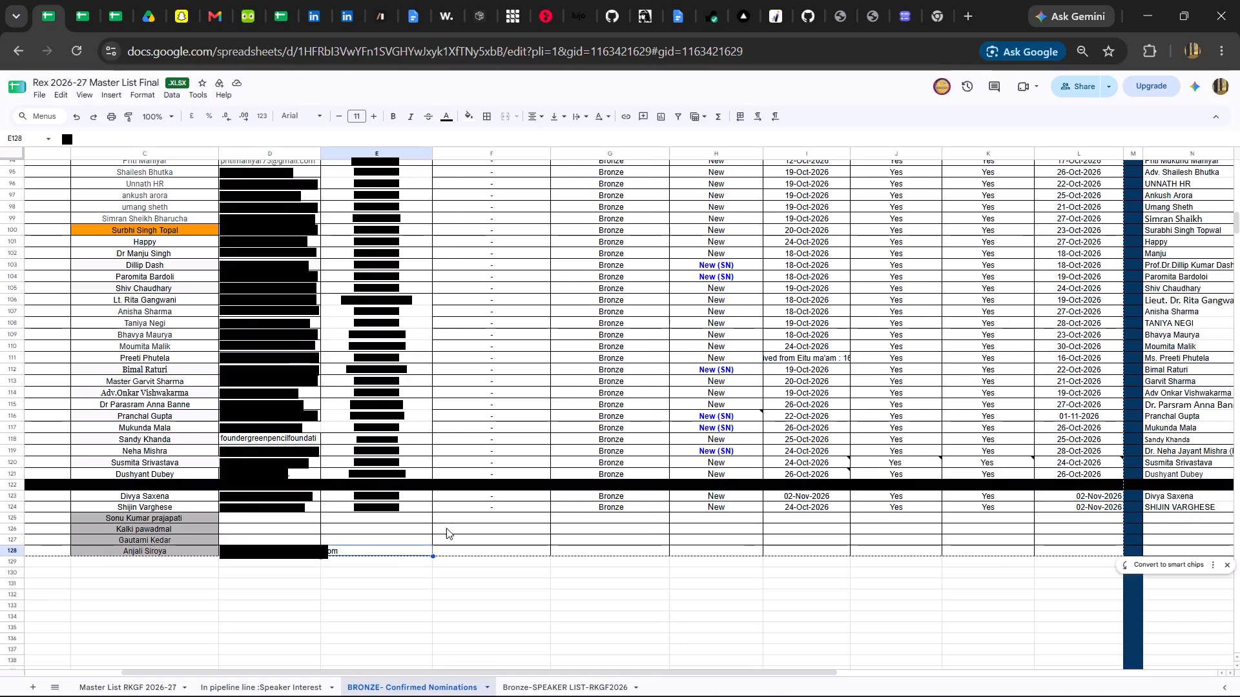
key("ctrl+v")
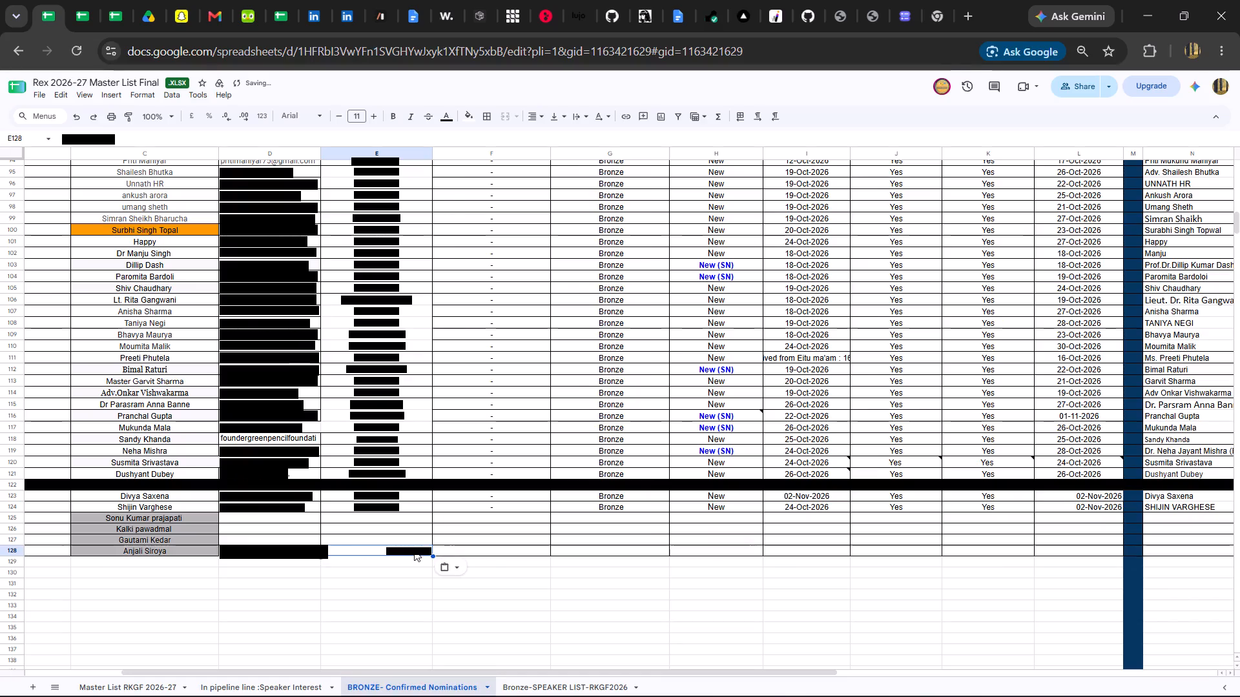
Copy the "-" and "Bronze" entries from row 124 into cells F128 and G128.
left_click(602, 550)
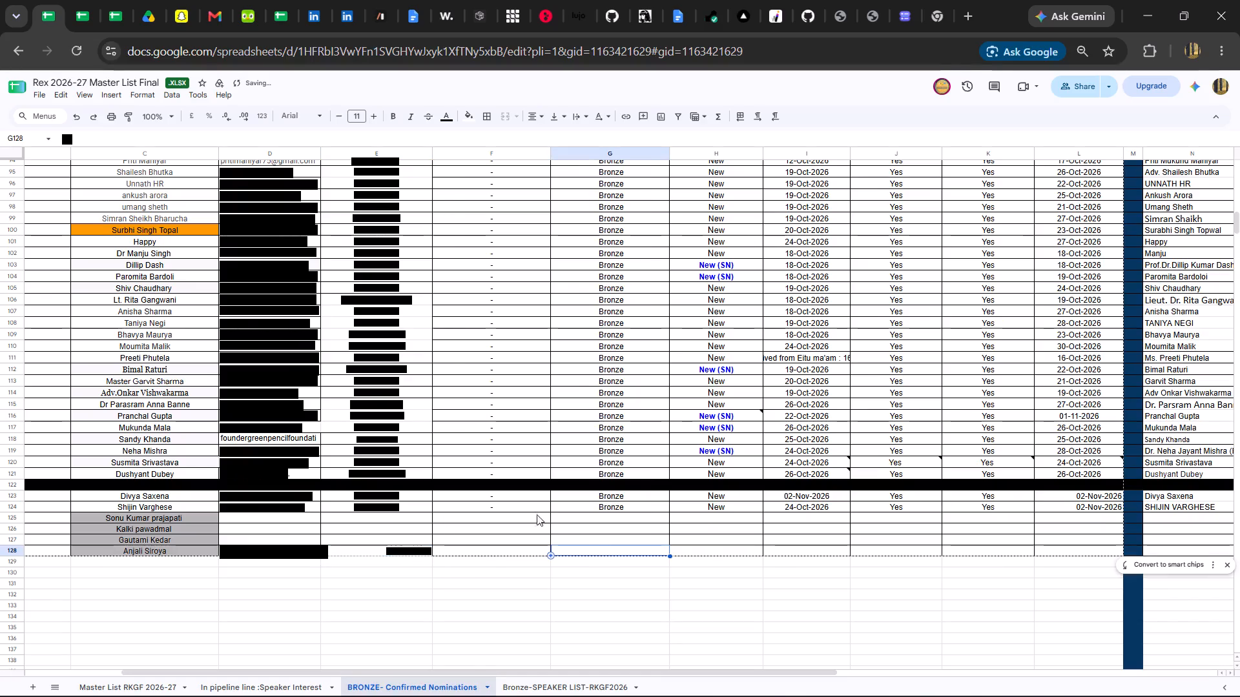
left_click(524, 509)
key("ctrl+c")
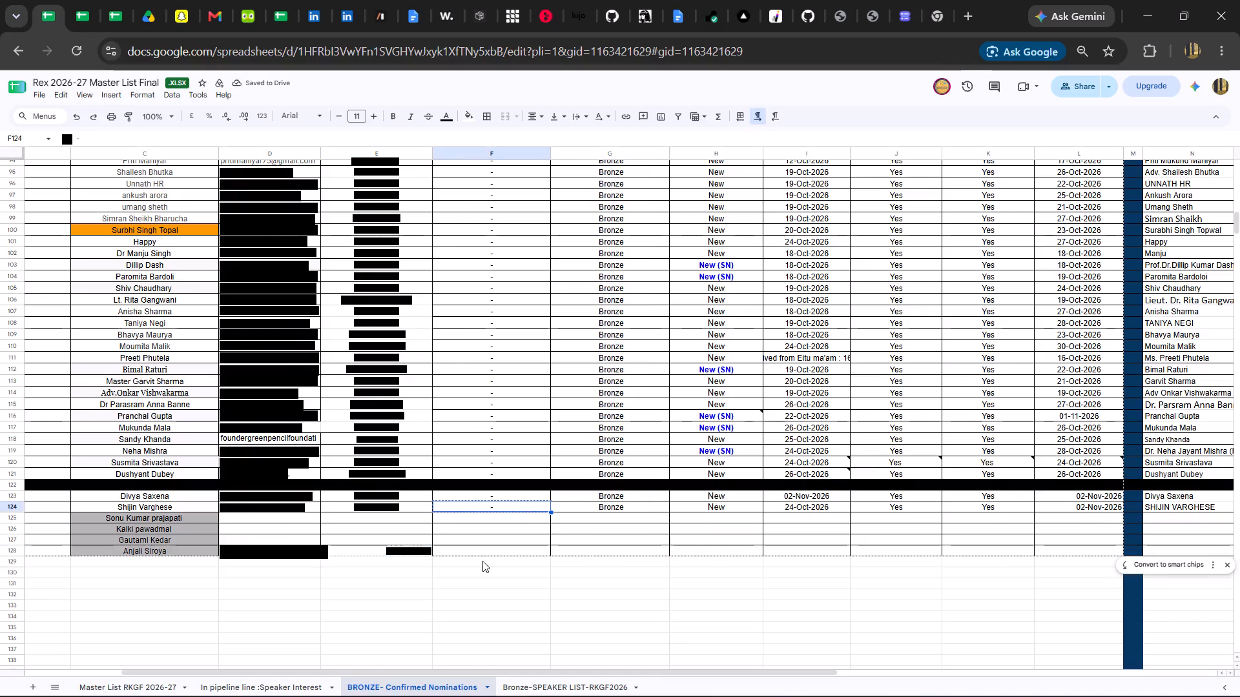
left_click(495, 551)
key("ctrl+v")
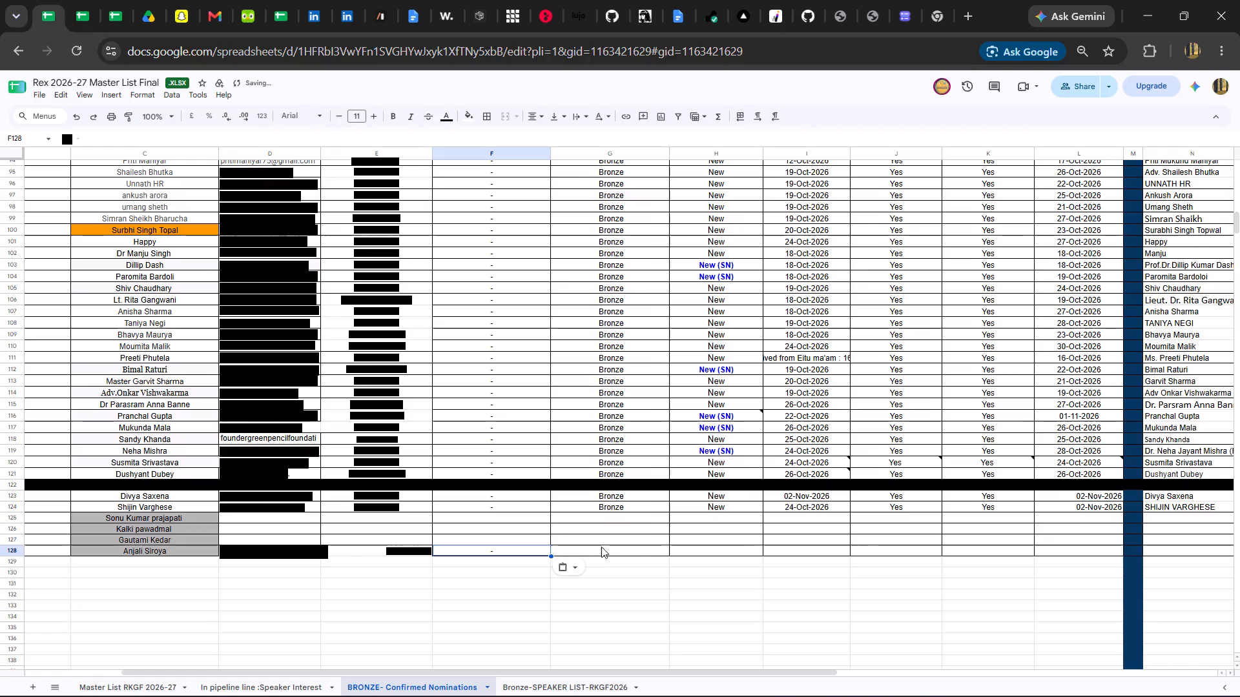
left_click_drag(610, 552, 618, 505)
left_click(618, 505)
key("ctrl+c")
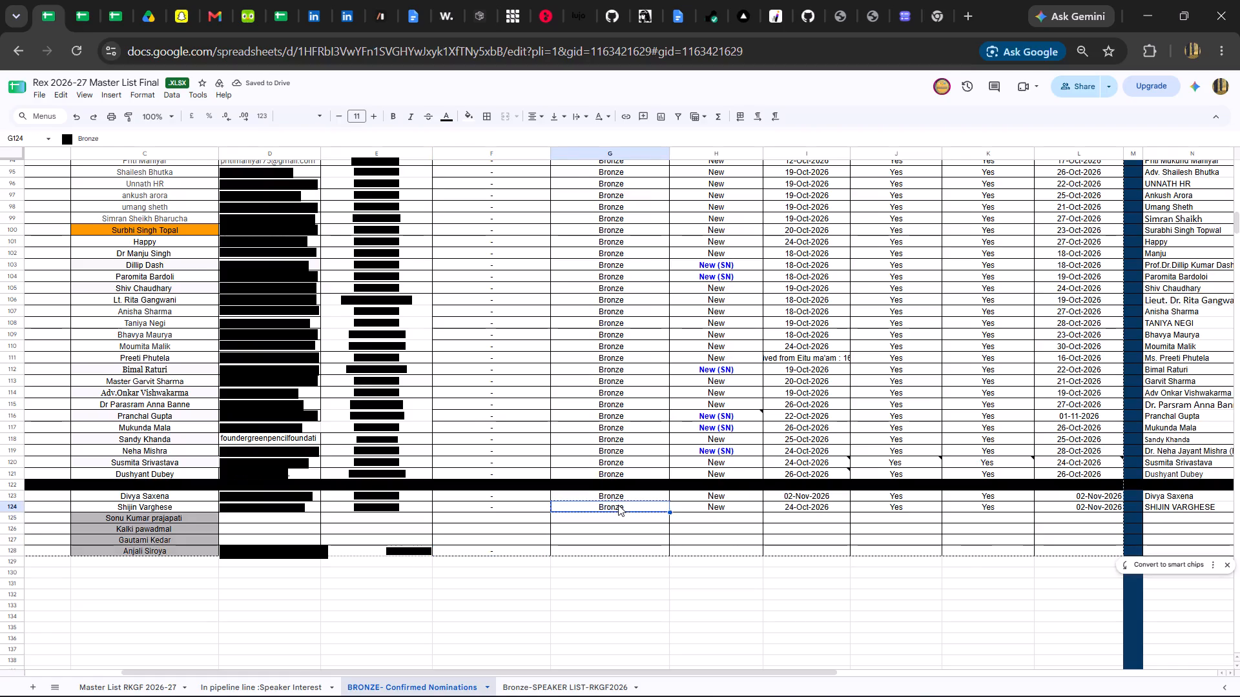
left_click(600, 554)
key("ctrl+v")
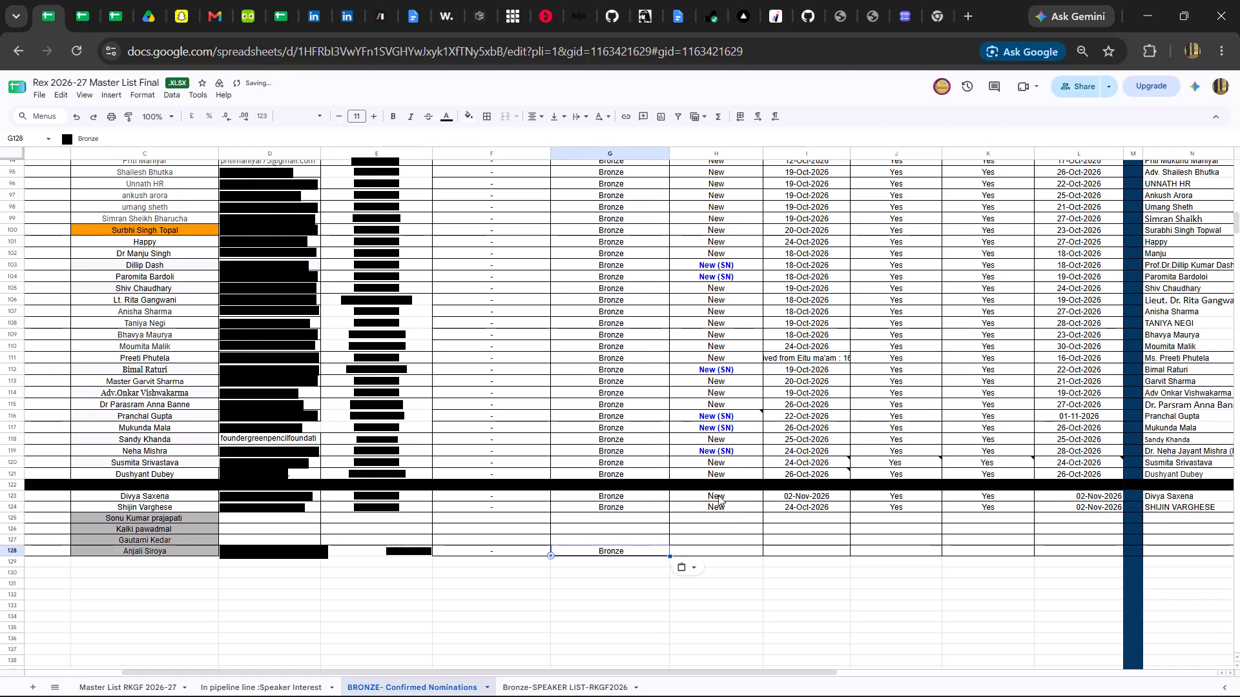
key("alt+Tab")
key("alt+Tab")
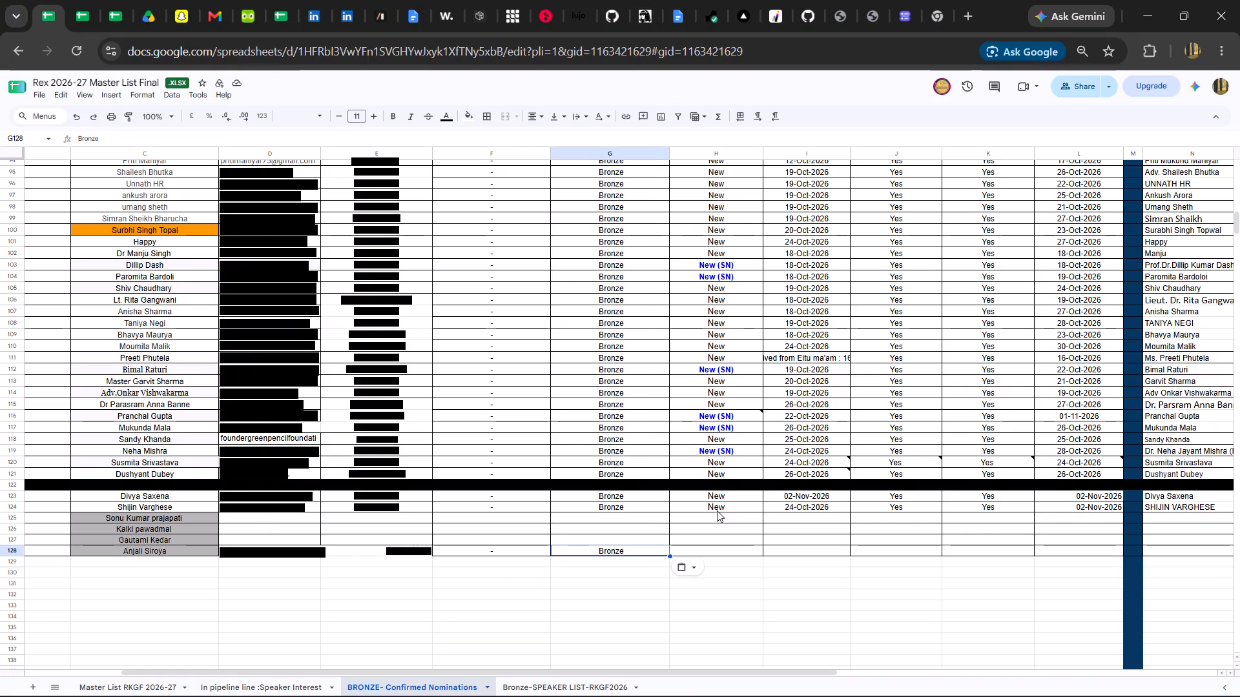
Examine row 726 of the Master List RKGF 2026-27 sheet across its form, consent, category and referral columns.
left_click(143, 678)
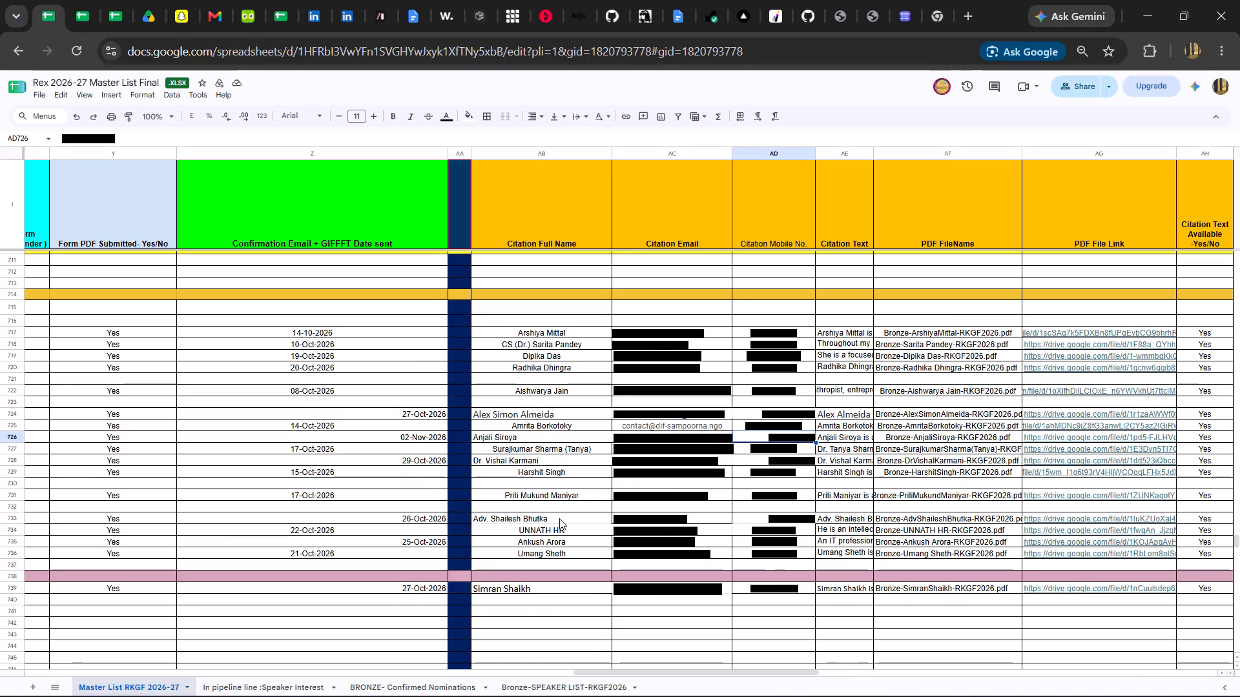
key("Left")
key("Left")
key("Left")
key("Left")
key("Left")
key("Left")
key("Left")
key("Left")
key("Left")
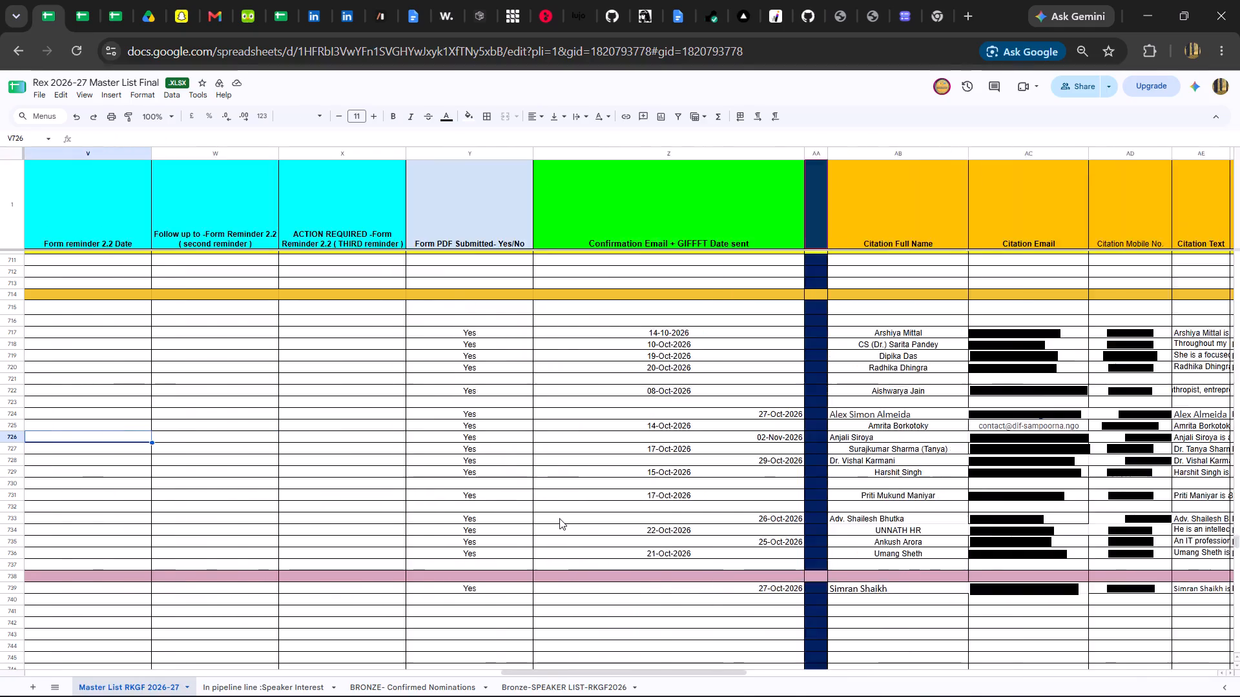
key("Left")
key("Left")
key("Left")
key("Left")
key("Left")
key("Left")
key("Right")
key("Left")
key("Left")
key("Left")
key("Left")
key("Left")
key("Left")
key("Left")
key("Left")
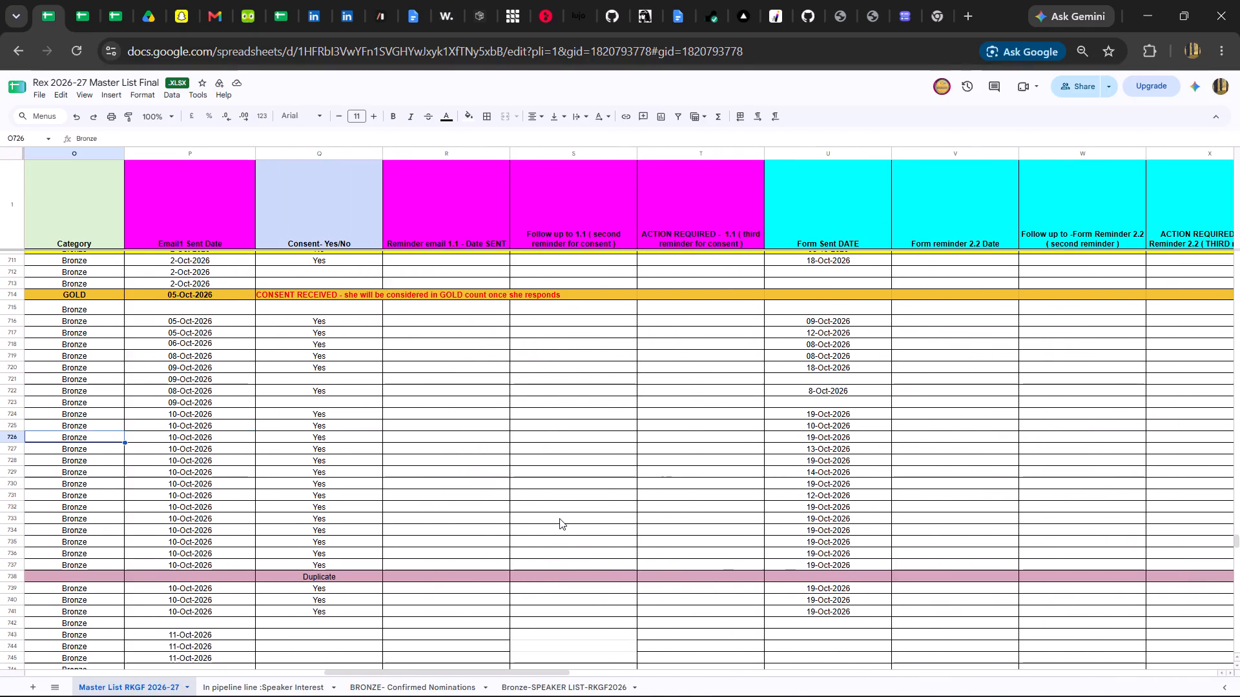
key("Right")
key("Right")
key("Right")
key("Right")
key("Right")
key("Right")
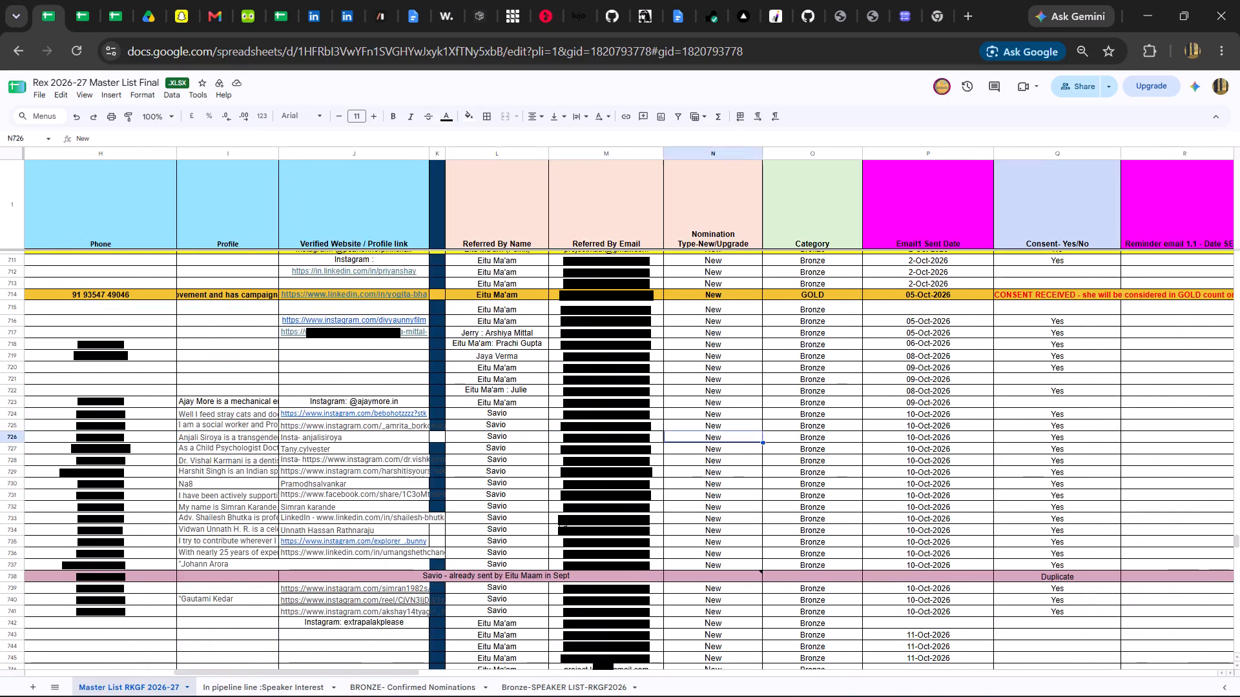
key("Right")
key("Left")
key("Left")
key("Left")
key("Right")
key("Right")
key("Right")
key("Right")
key("Right")
key("Right")
key("Right")
key("Right")
key("Right")
key("Right")
key("Right")
key("Left")
key("Left")
key("Left")
key("Left")
key("Left")
key("Left")
key("Left")
key("Left")
key("Left")
key("Left")
key("Left")
key("Left")
key("Left")
key("Left")
key("Left")
key("Left")
key("Left")
key("Left")
key("Left")
key("Left")
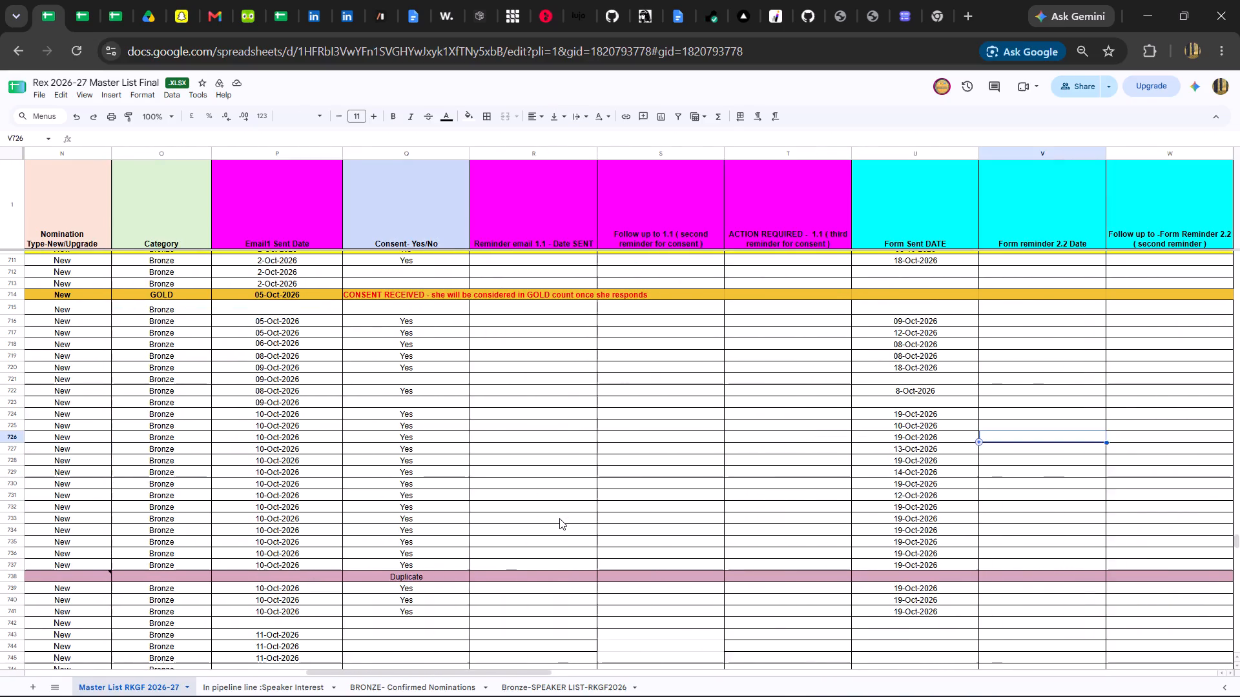
key("Right")
key("Right")
key("Right")
key("Right")
key("Right")
key("Right")
key("Right")
key("Right")
key("Right")
key("Right")
key("Right")
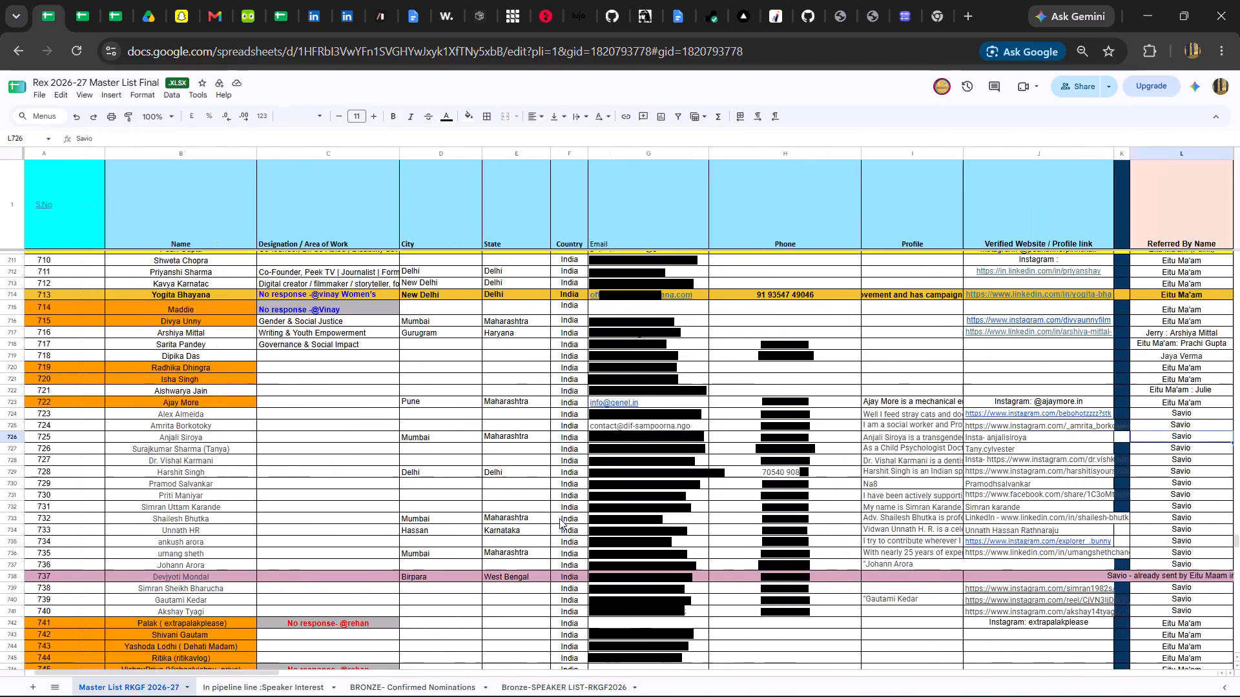
Copy the nomination type "New" from Master List row 726 into cell H128 of the BRONZE- Confirmed Nominations sheet.
key("Right")
key("Right")
key("Right")
key("Right")
key("Left")
key("Left")
key("Left")
key("Right")
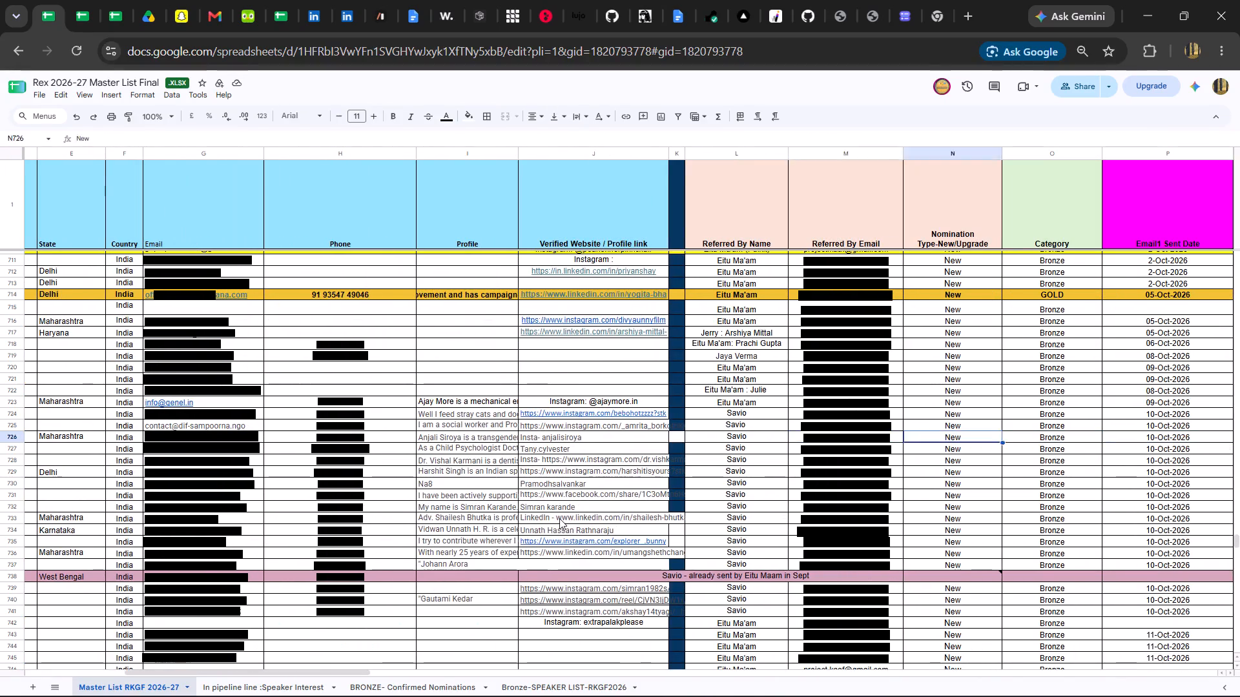
key("Left")
key("Right")
key("Left")
key("Right")
key("Left")
key("Right")
key("Left")
key("Right")
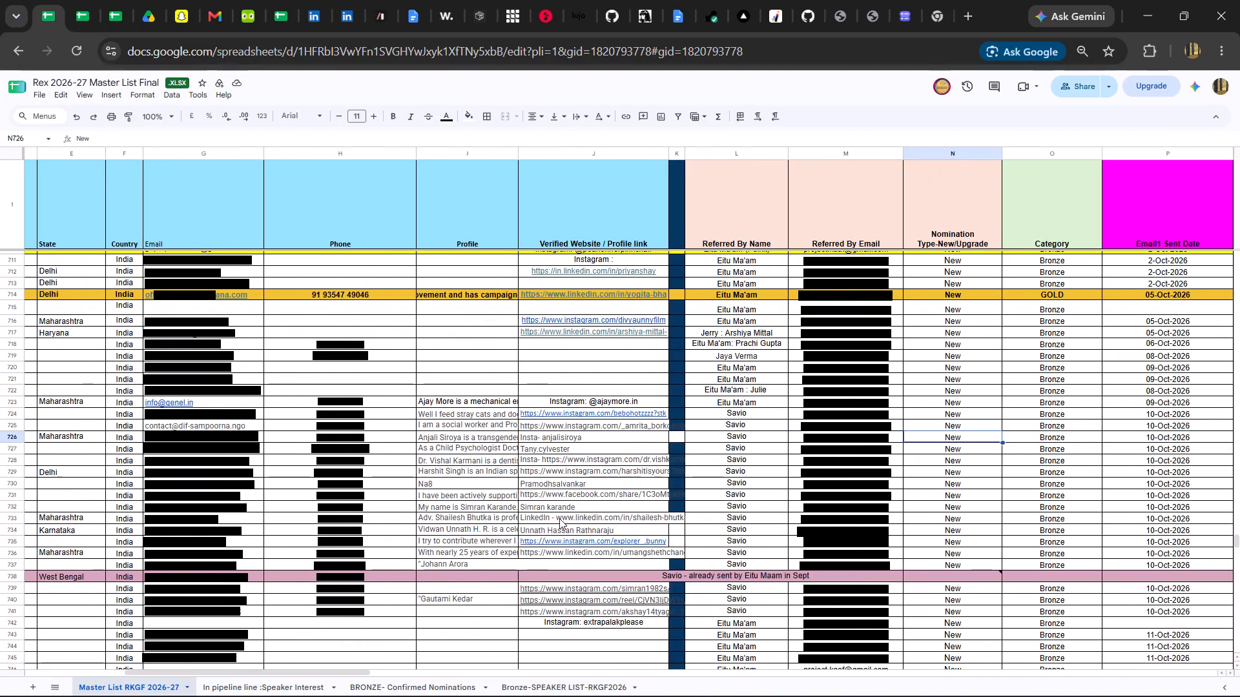
key("ctrl+c")
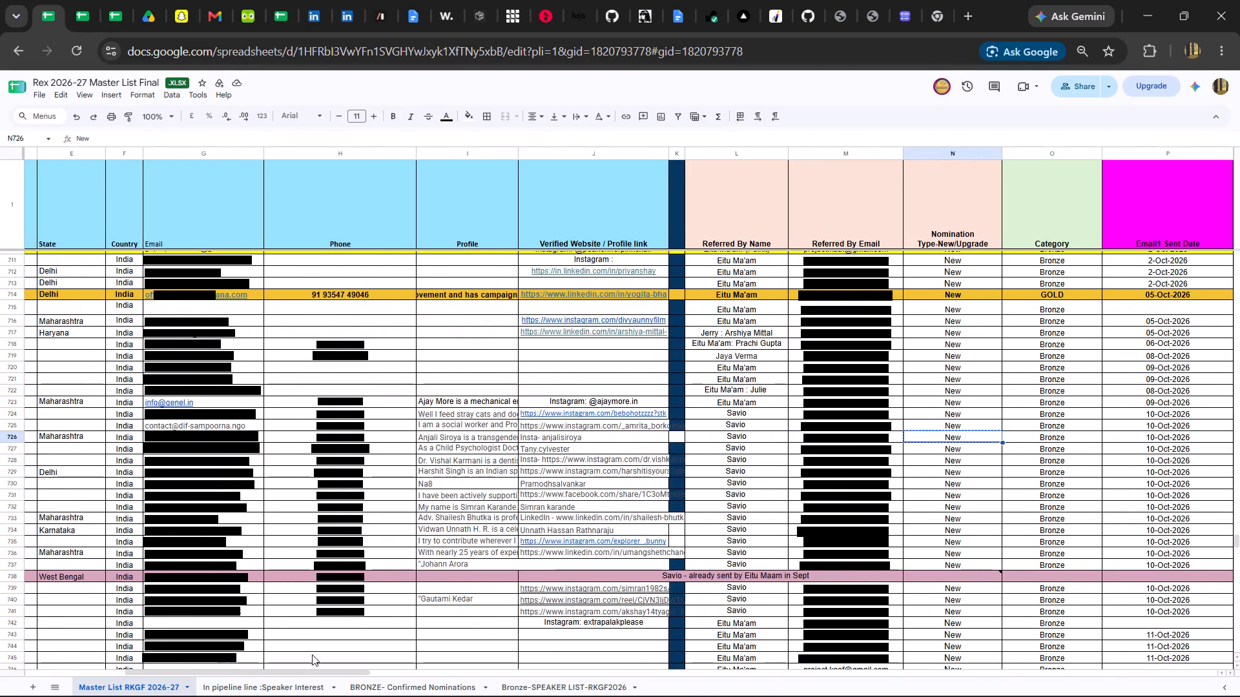
left_click(366, 690)
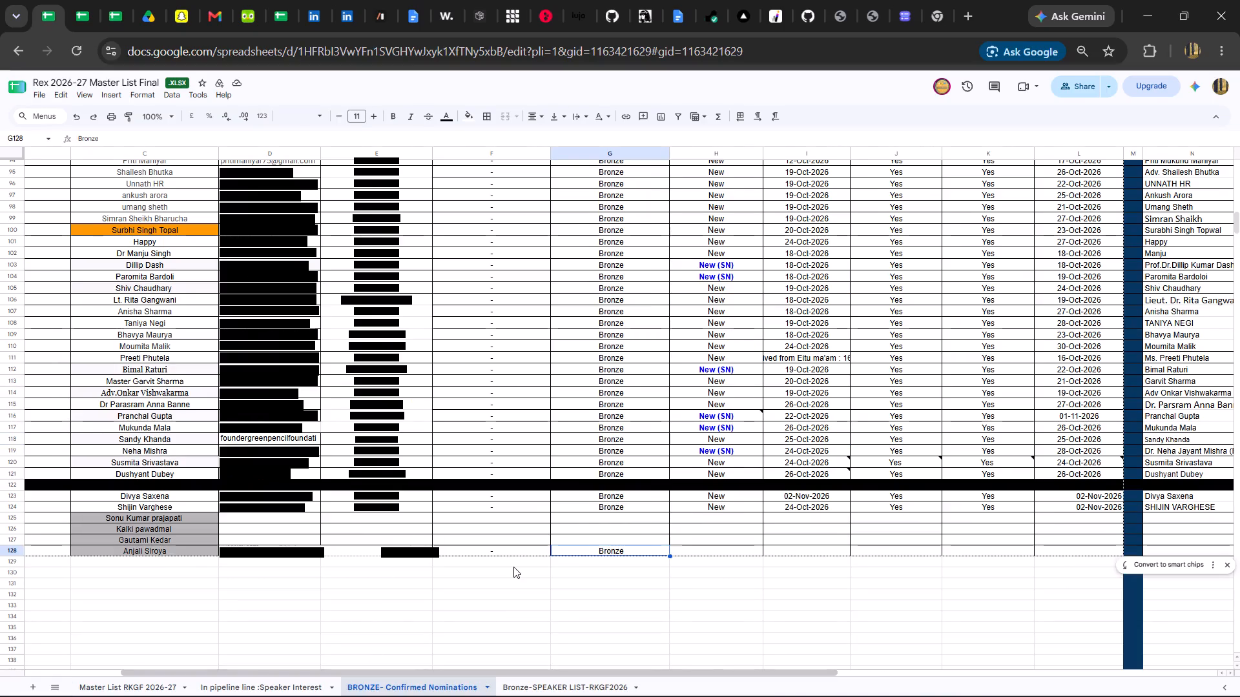
key("Right")
key("ctrl+v")
key("Right")
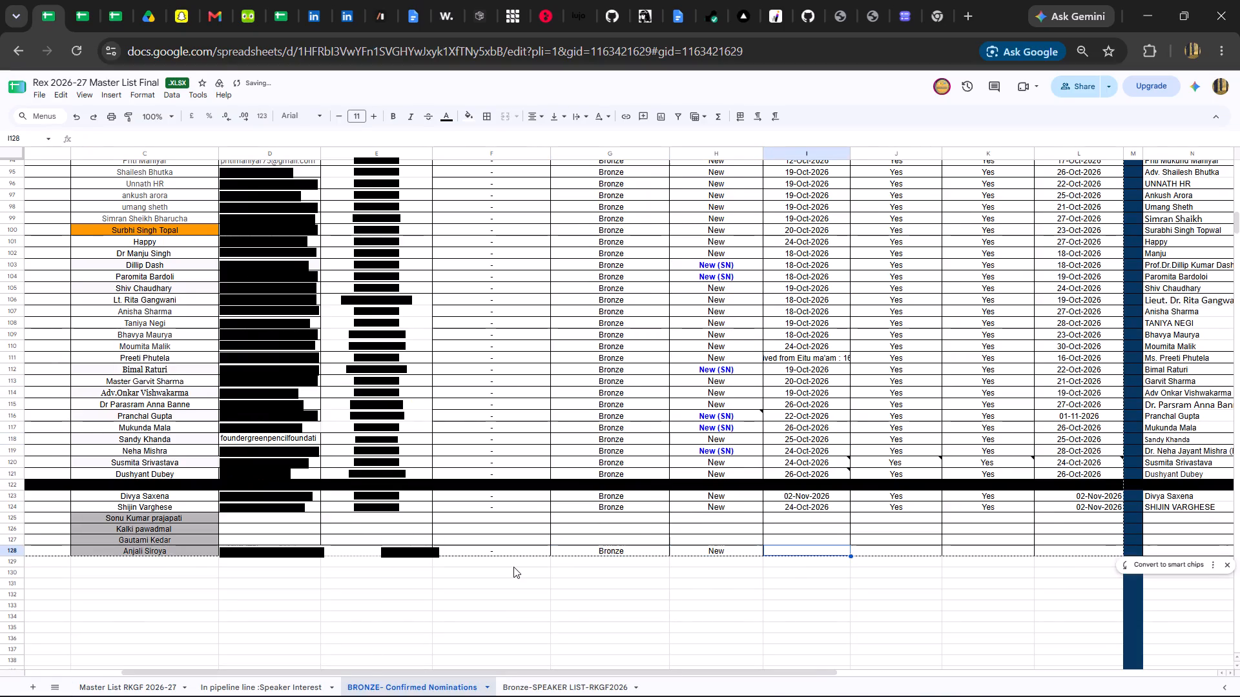
Look up the form sent date in Master List row 726 and enter 19-Oct-2026 in cell I128 of BRONZE- Confirmed Nominations.
left_click(121, 691)
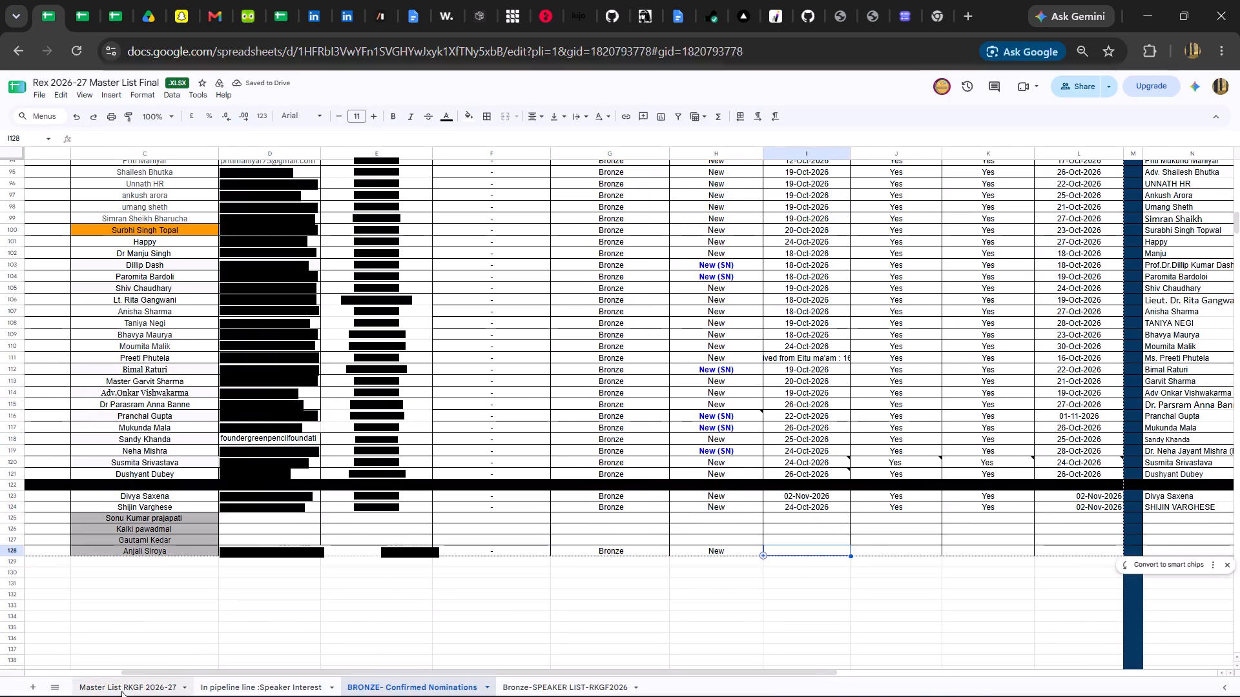
key("Right")
key("Right")
key("Right")
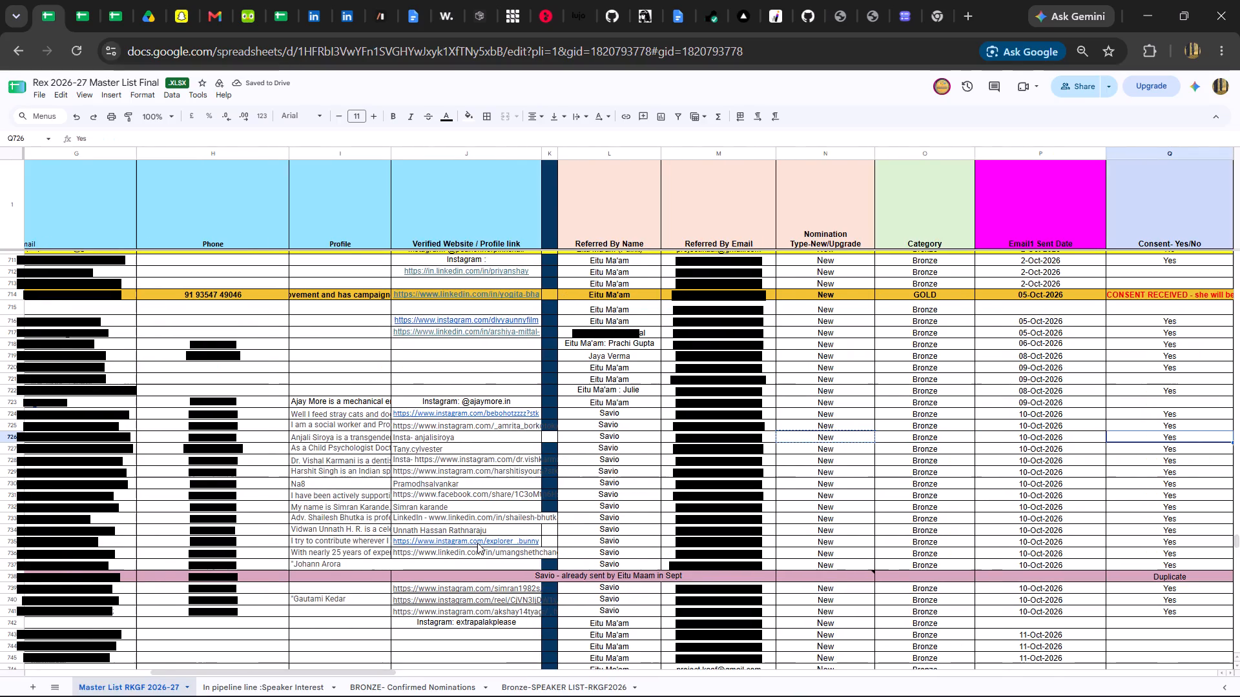
key("Right")
key("Right")
key("Right")
key("Right")
key("Right")
key("Left")
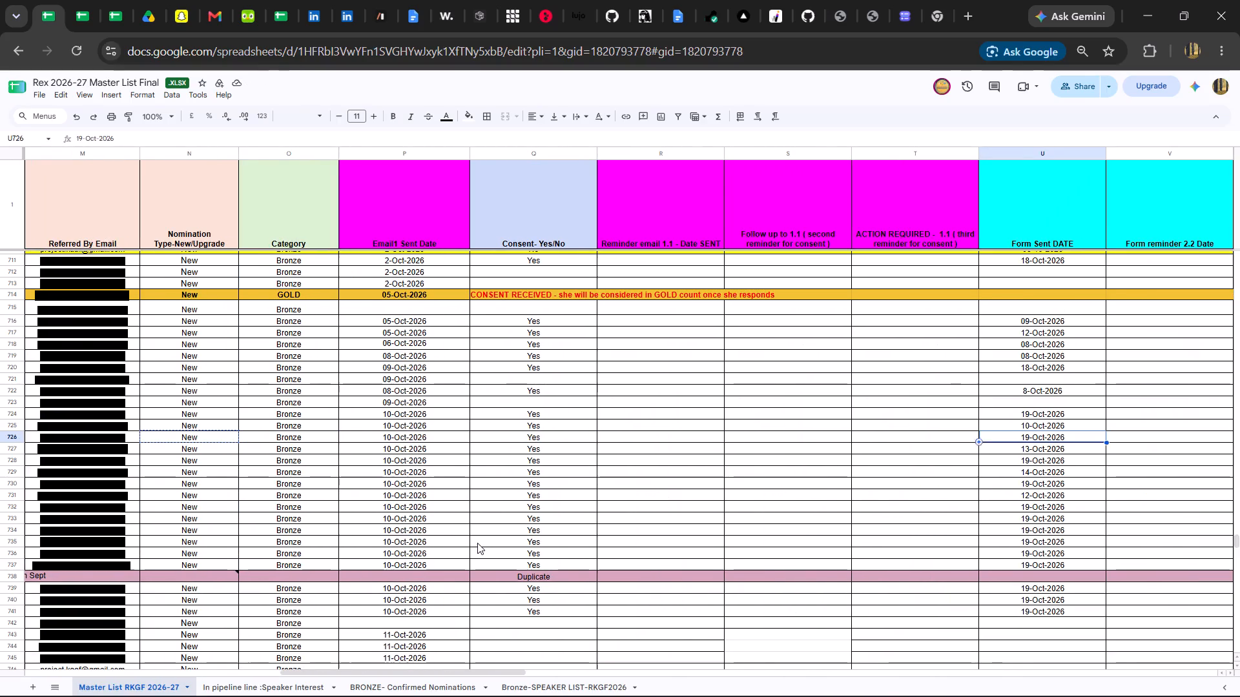
left_click(391, 684)
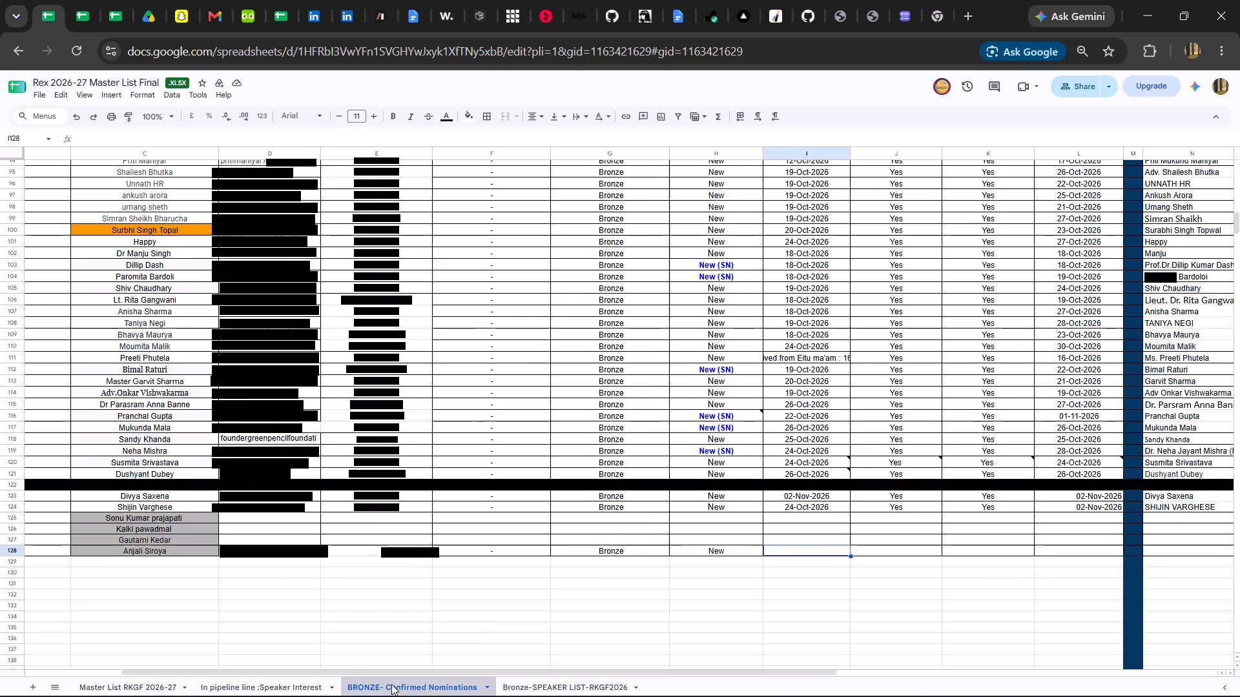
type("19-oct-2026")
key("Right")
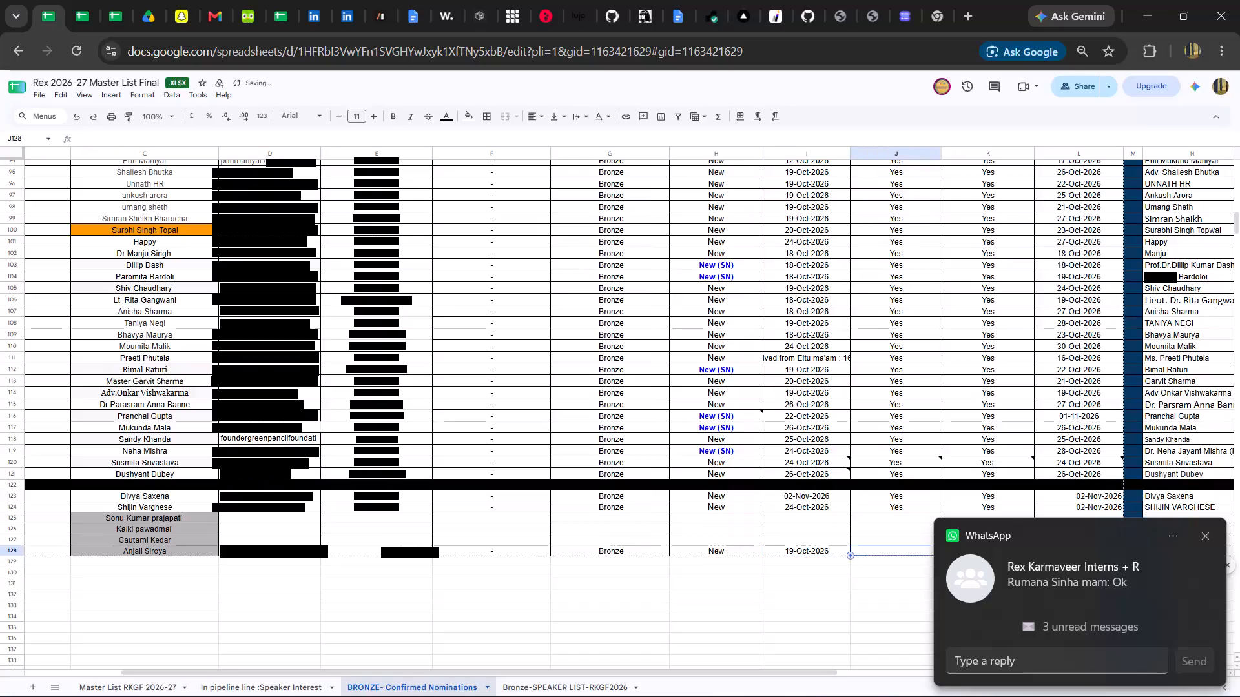
Enter "Yes" in cells J128 and K128 and the date 02-Nov-2026 in cell L128.
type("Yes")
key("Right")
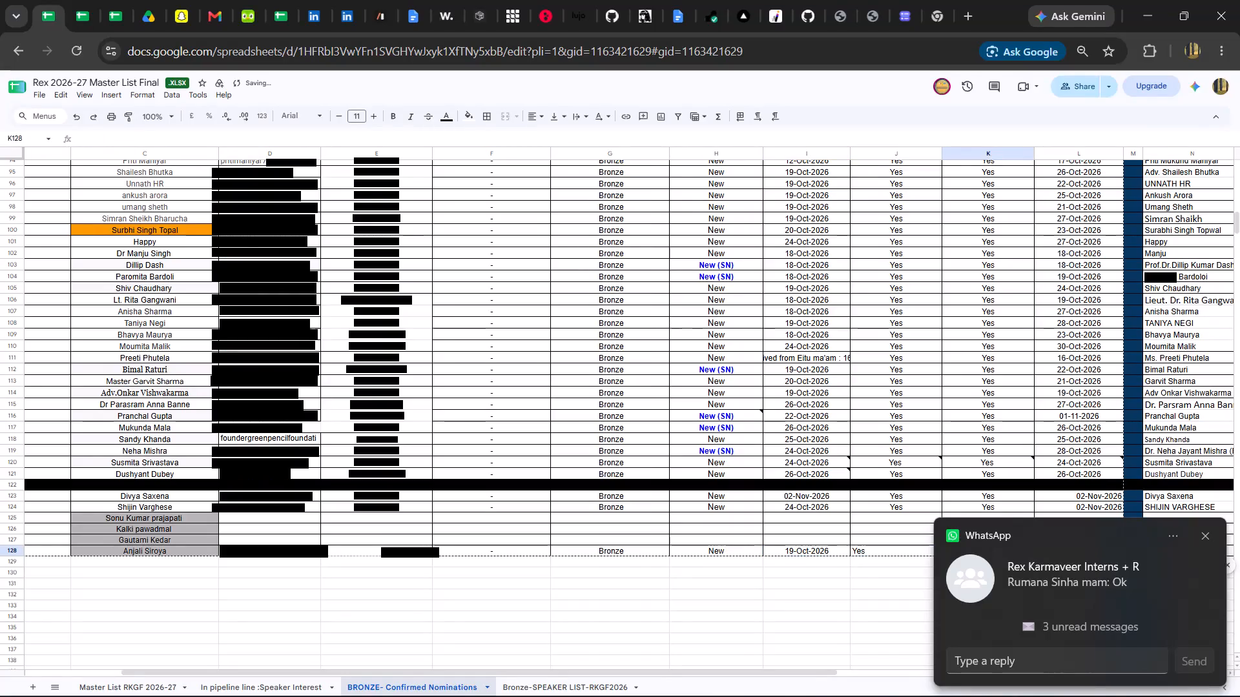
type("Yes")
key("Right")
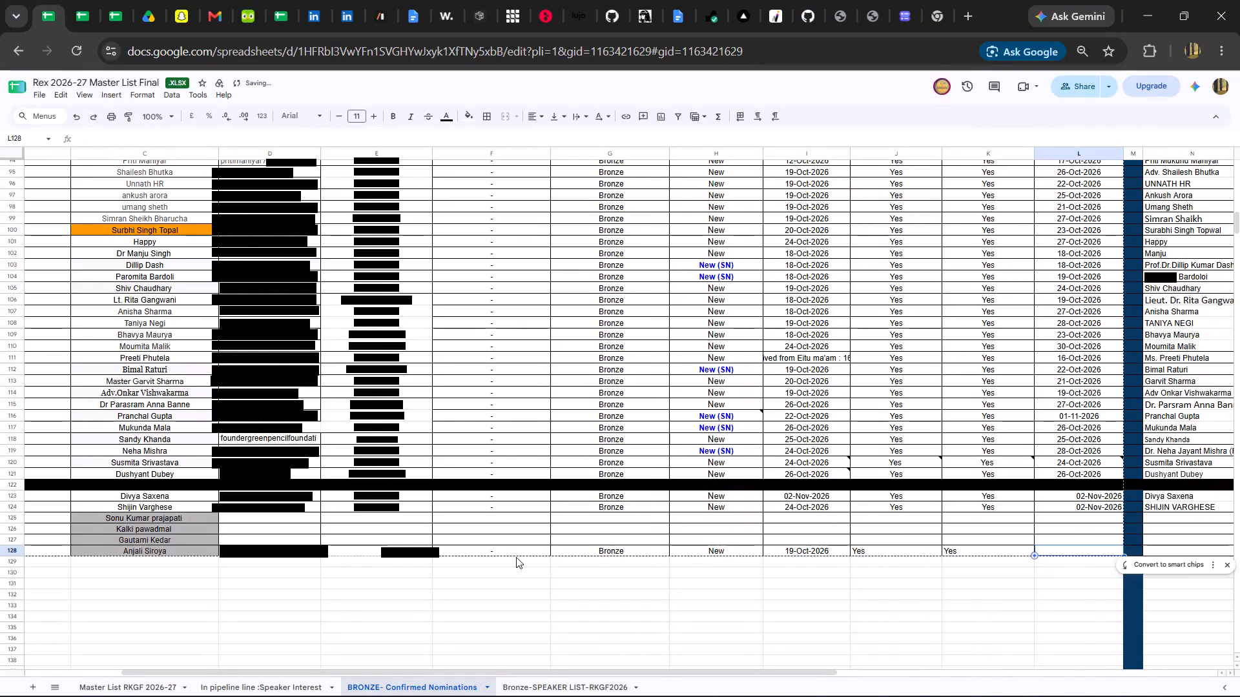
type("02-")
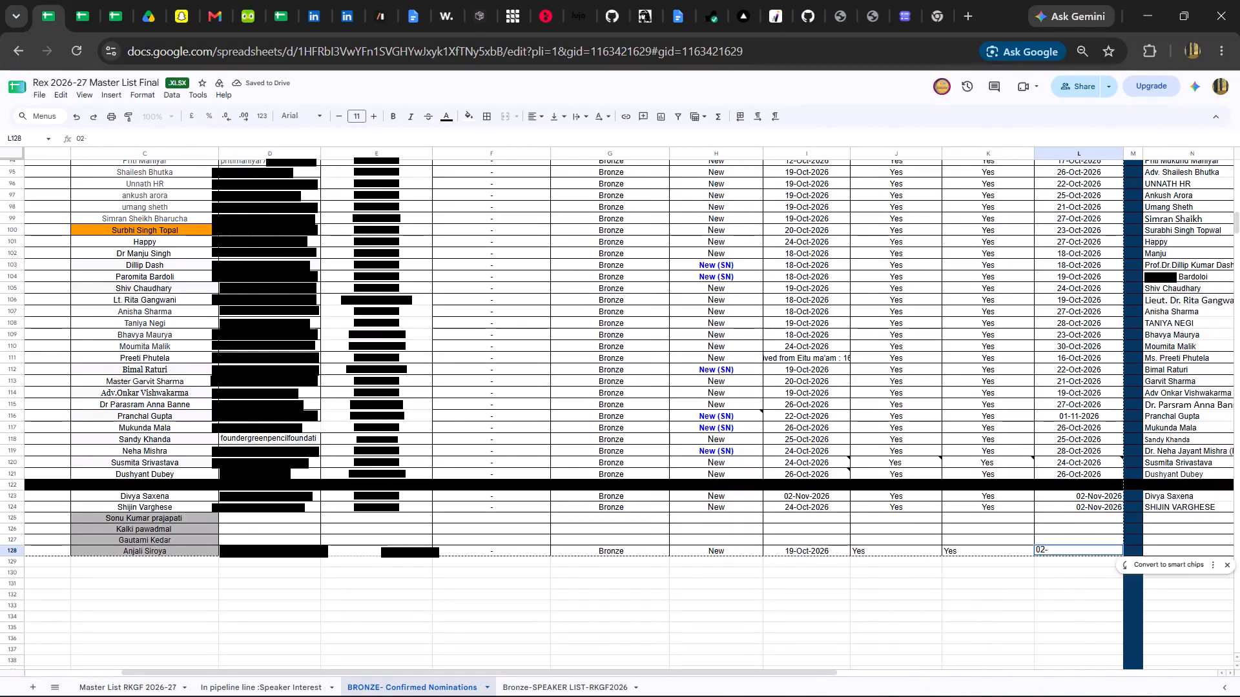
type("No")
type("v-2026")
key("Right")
Copy the citation details AB726:AH726 from the Master List into row 128 of BRONZE- Confirmed Nominations, starting at cell N128.
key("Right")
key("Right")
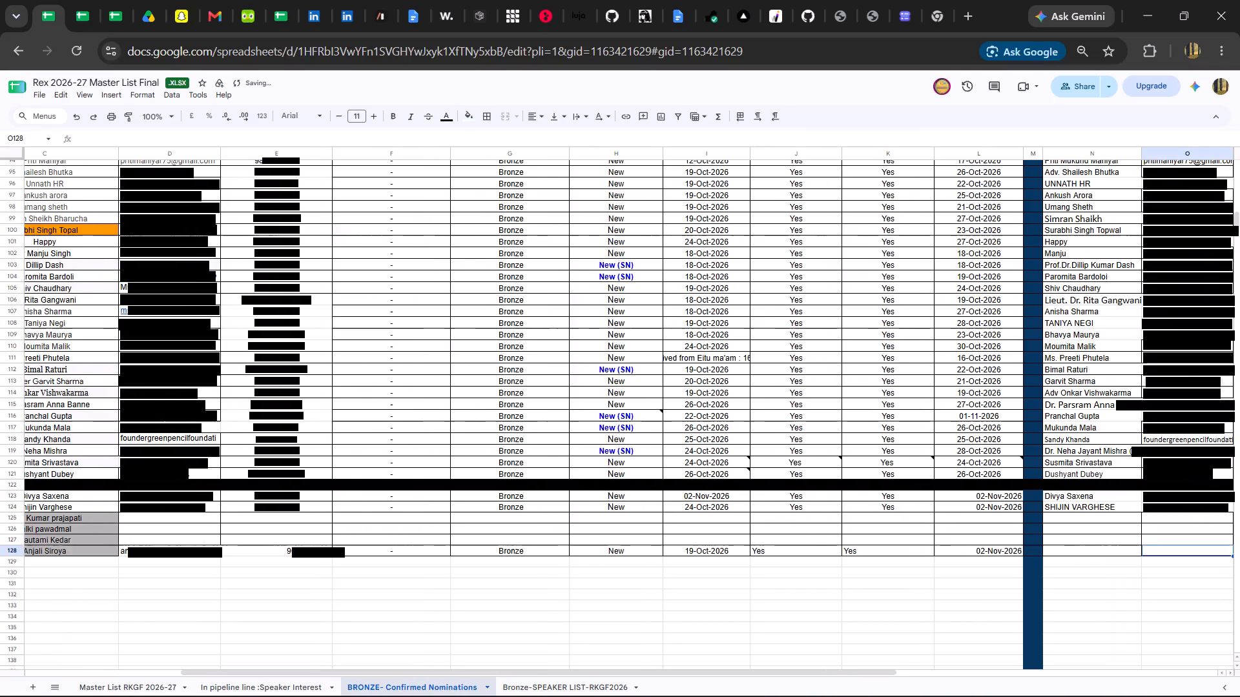
left_click(131, 685)
key("Right")
key("Right")
key("Right")
key("Right")
key("Right")
key("Right")
key("Right")
key("Right")
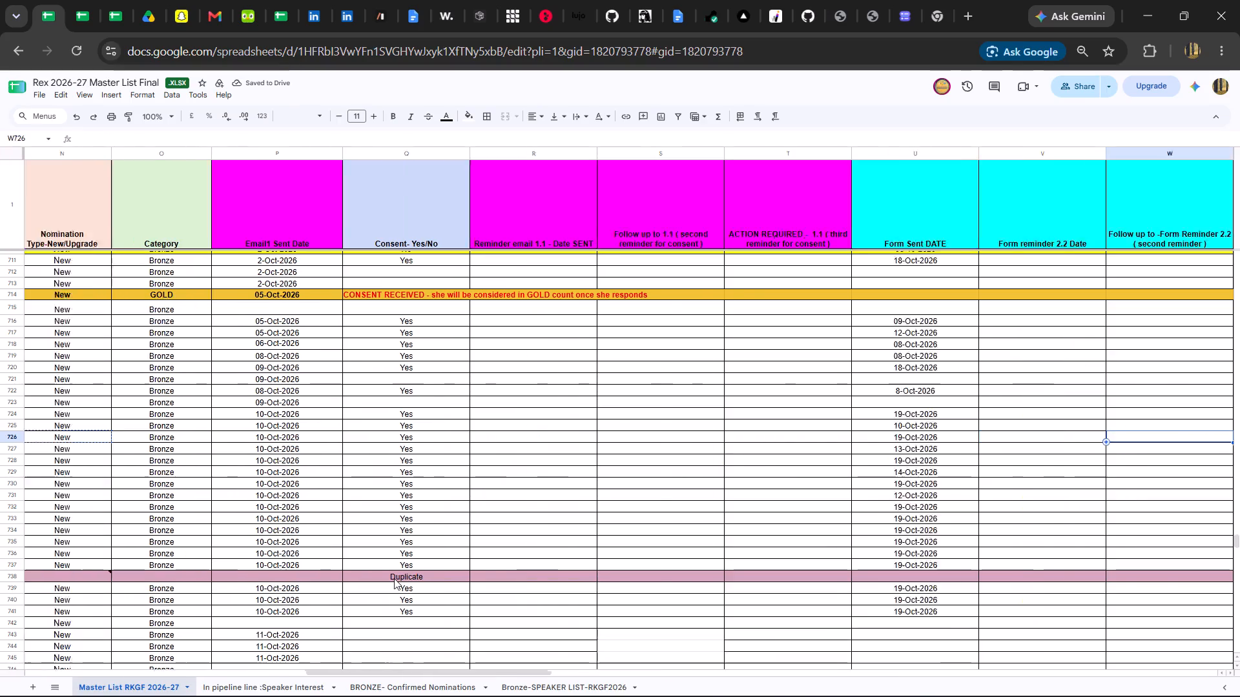
key("Left")
key("Right")
key("Right")
key("Right")
key("Right")
key("Right")
key("Right")
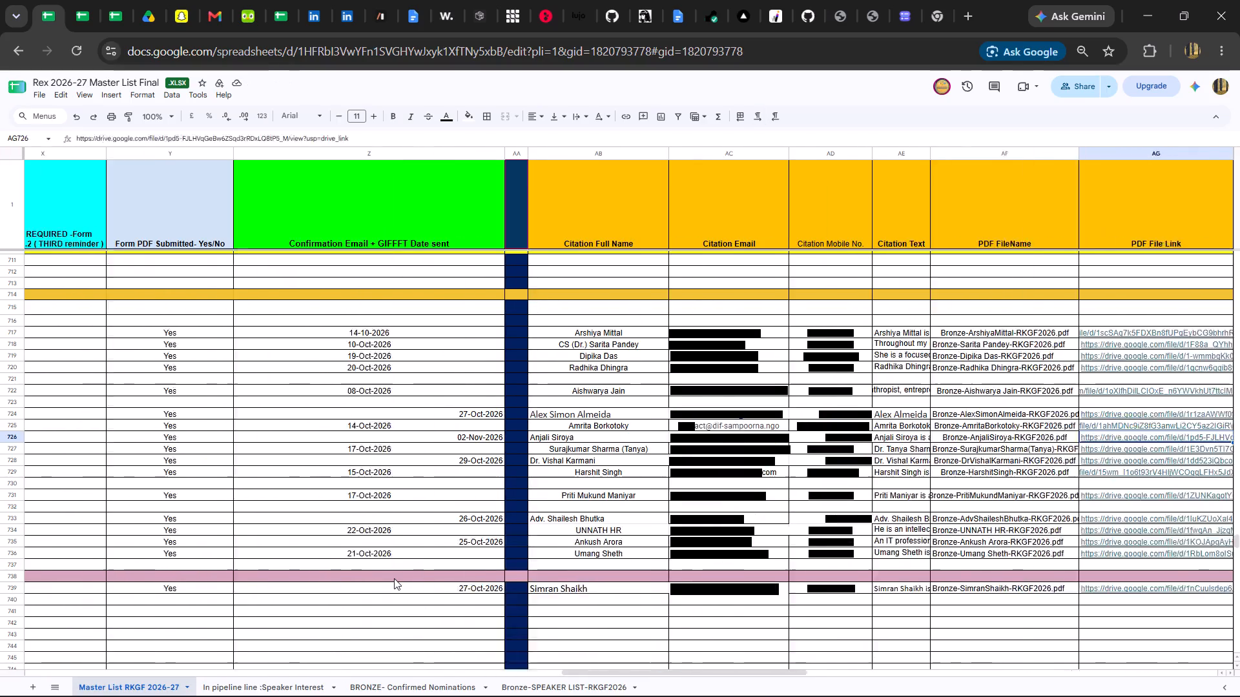
key("Right")
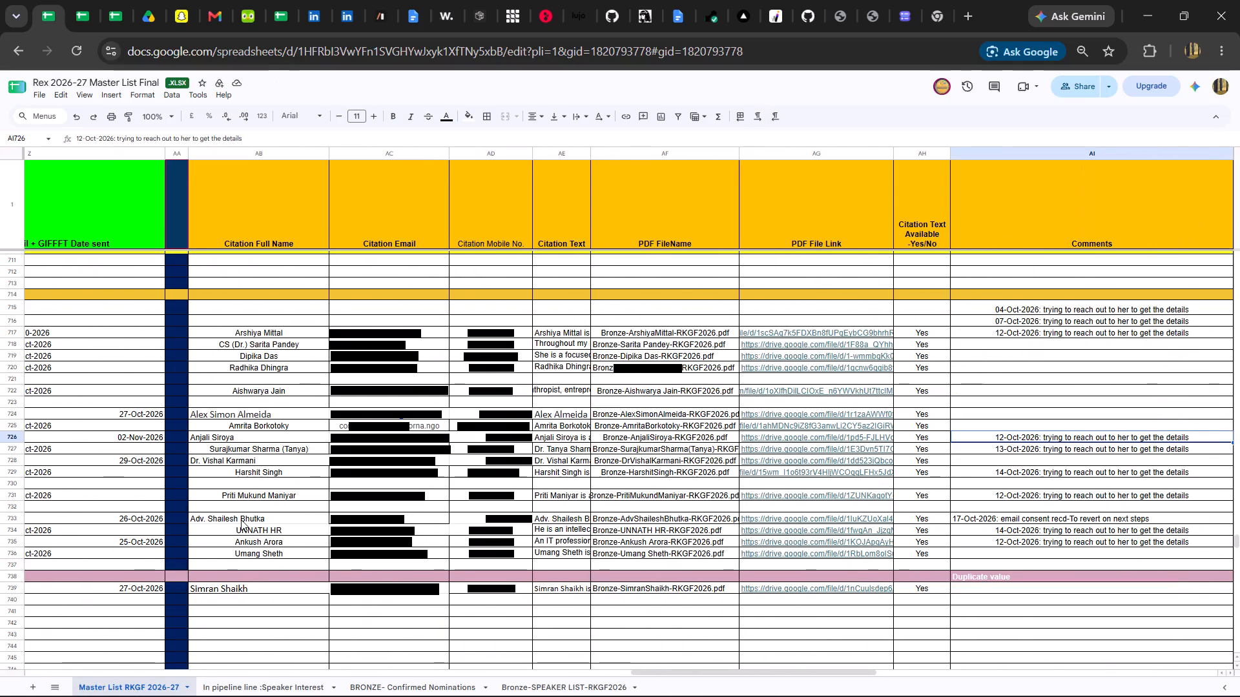
left_click_drag(261, 436, 805, 438)
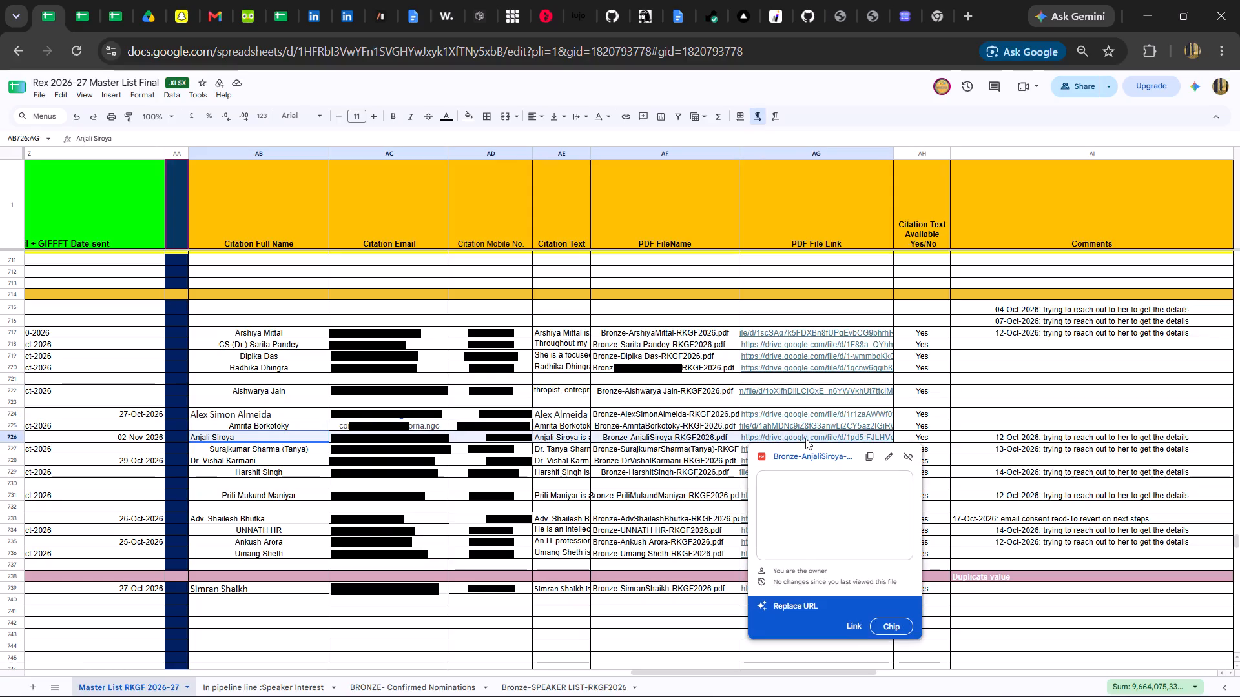
left_click_drag(805, 438, 871, 436)
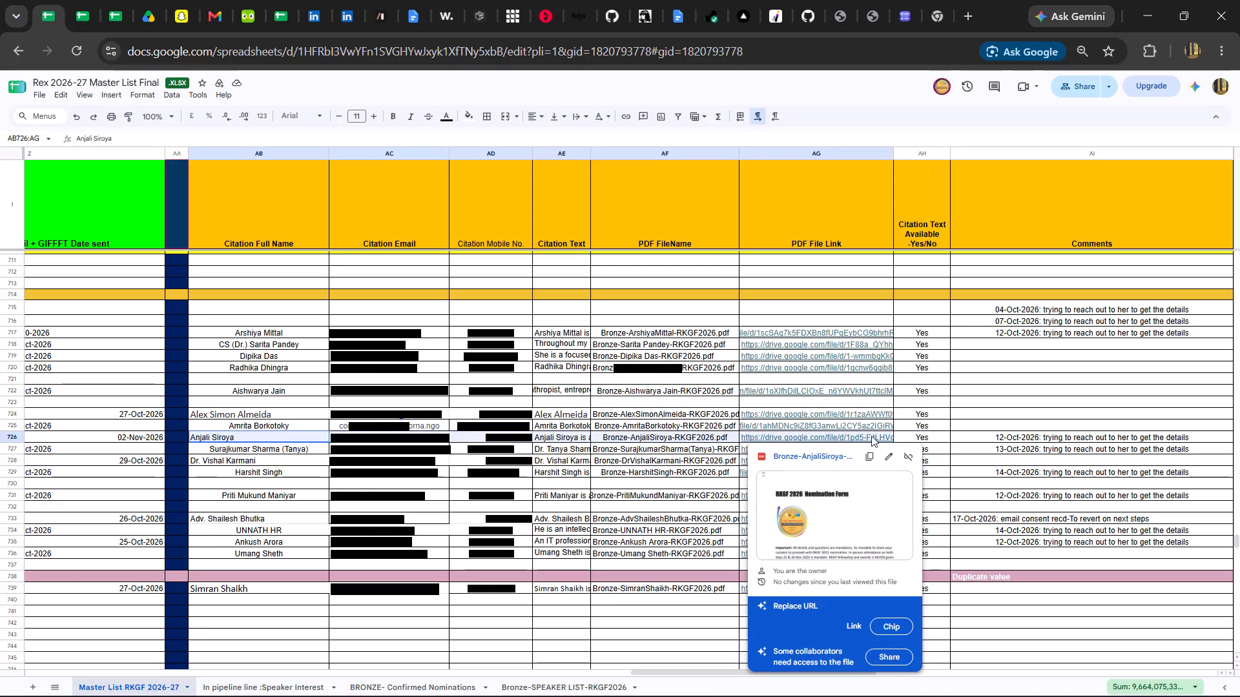
left_click_drag(871, 436, 907, 439)
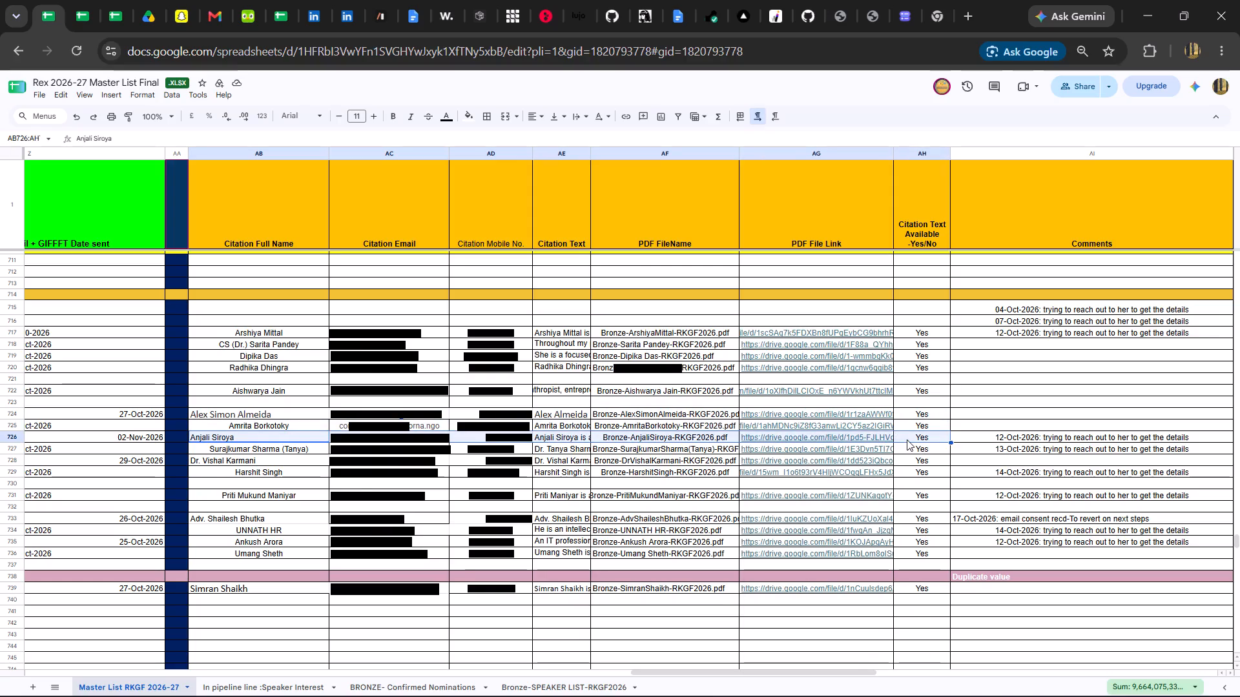
key("ctrl+c")
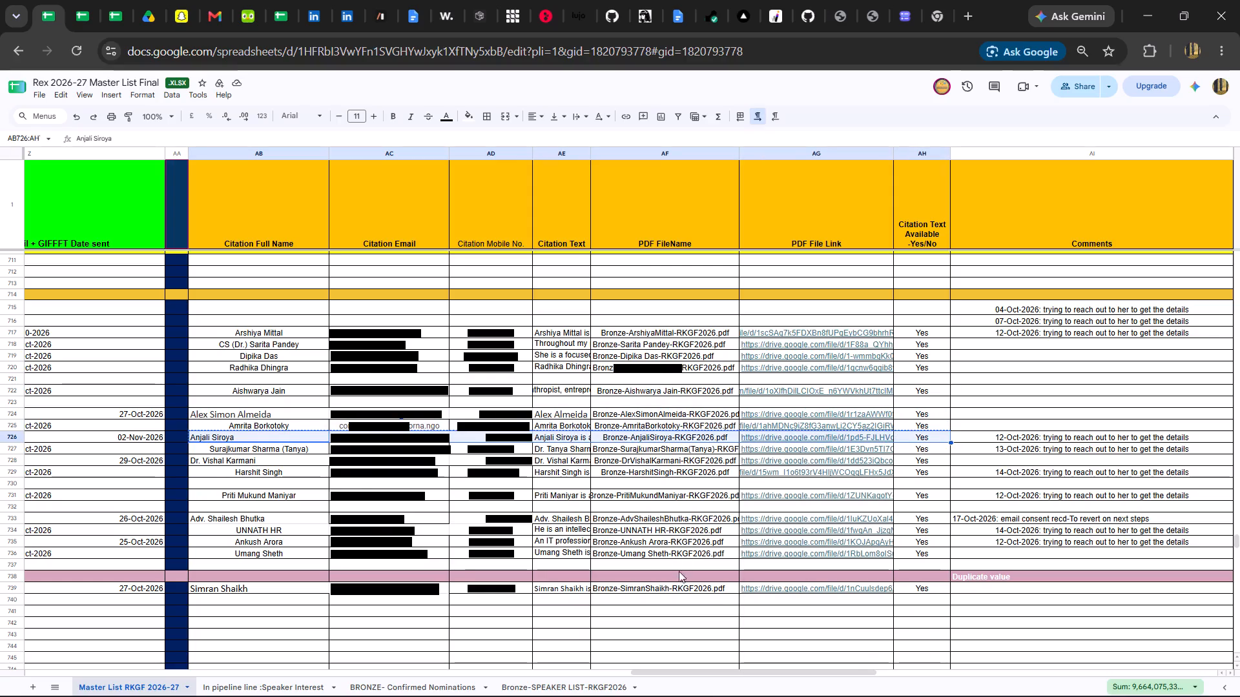
left_click(407, 678)
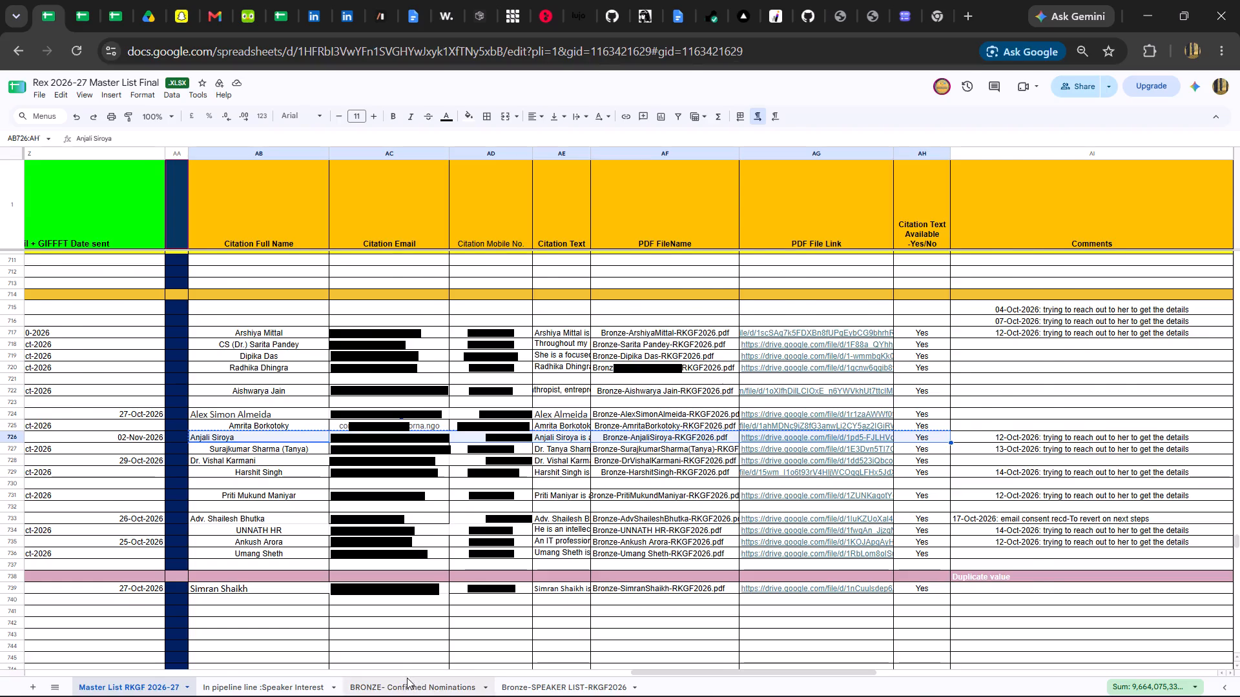
scroll(776, 494, "left", 4)
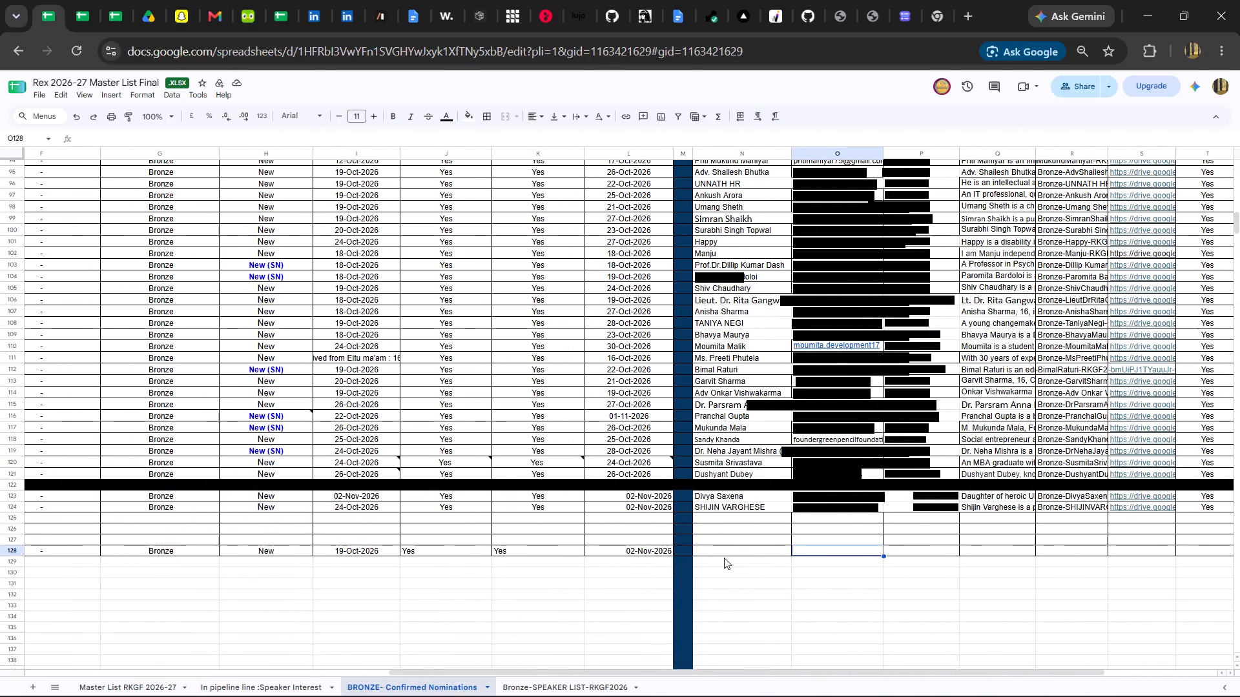
left_click(733, 549)
key("ctrl+v")
scroll(733, 549, "left", 4)
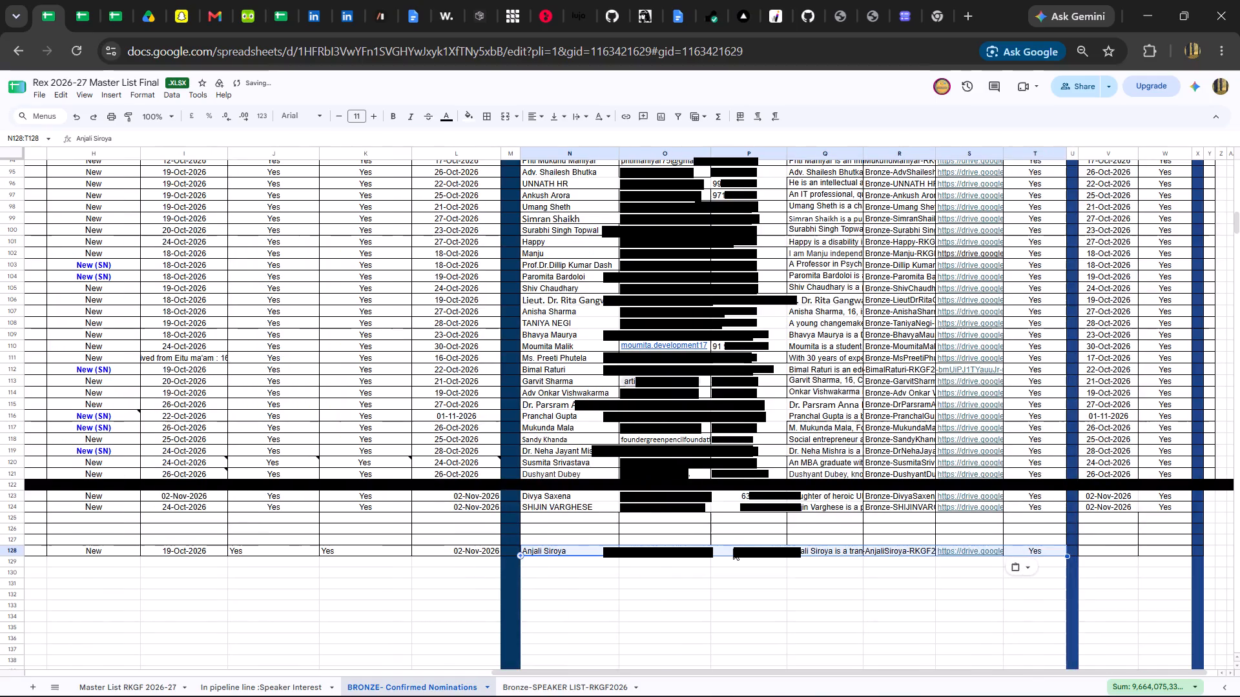
scroll(733, 549, "left", 1)
left_click(769, 596)
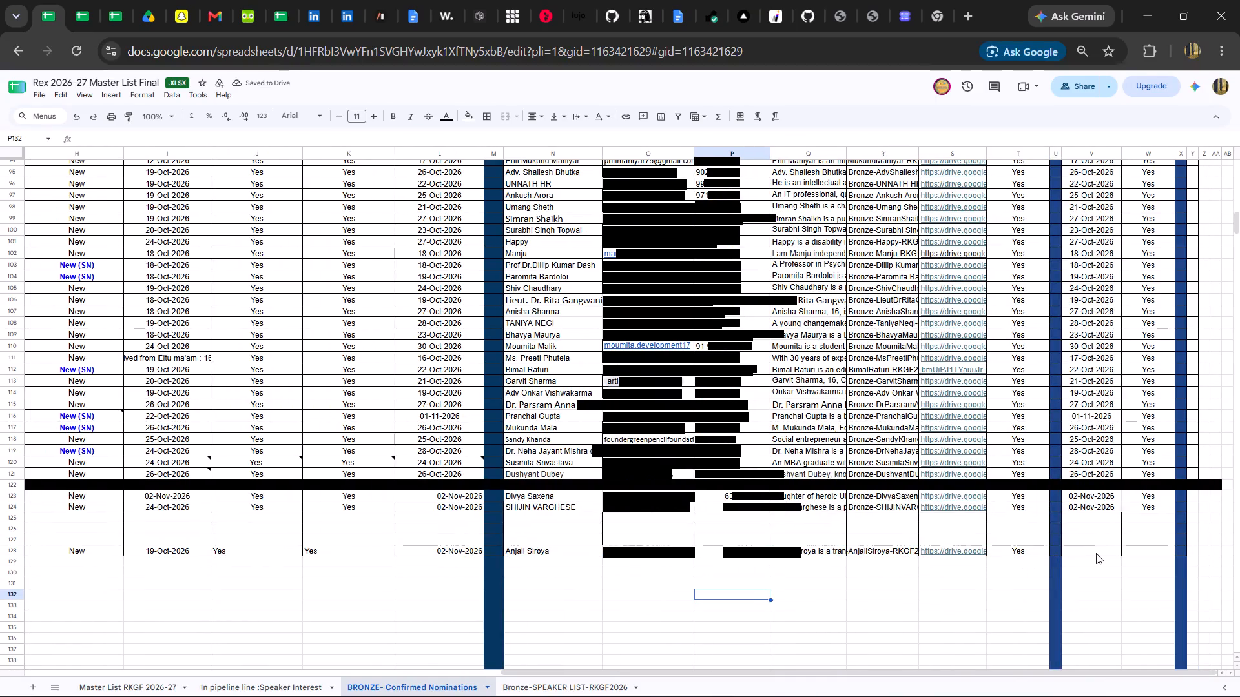
Enter 02-Nov-2026 in cell V128 and Yes in cell W128.
left_click(1100, 553)
type("02-")
type("No")
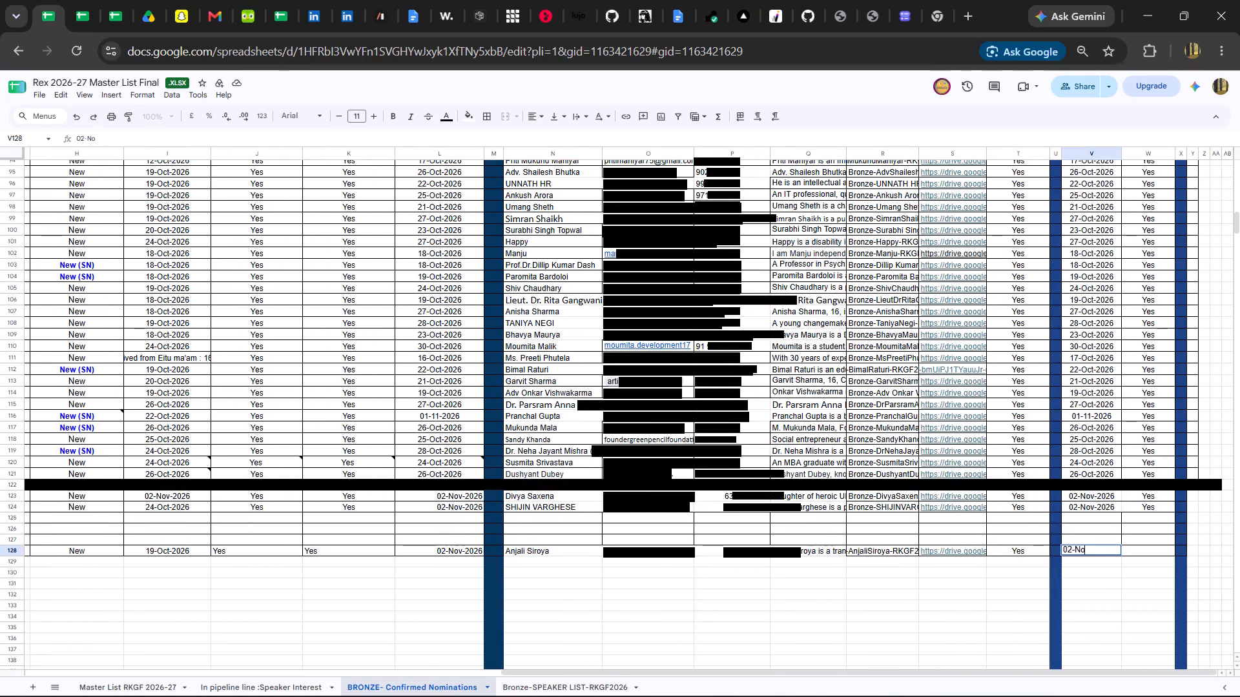
type("v-2026")
key("Right")
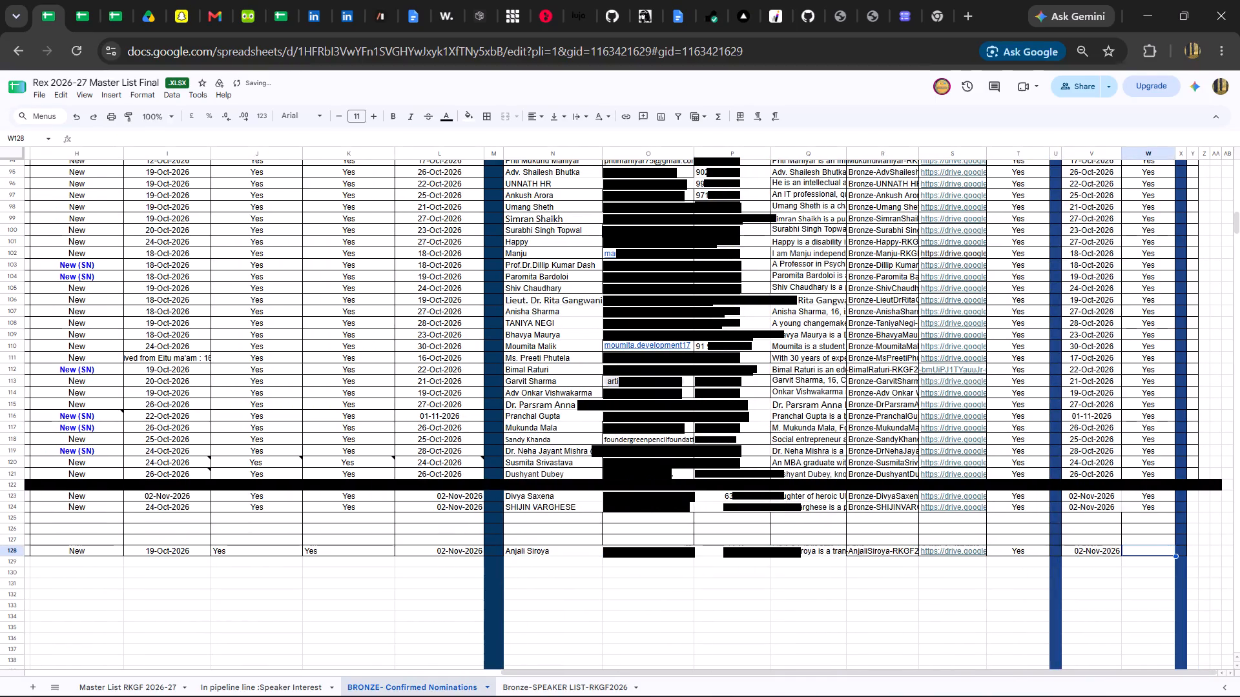
type("Yes")
key("Down")
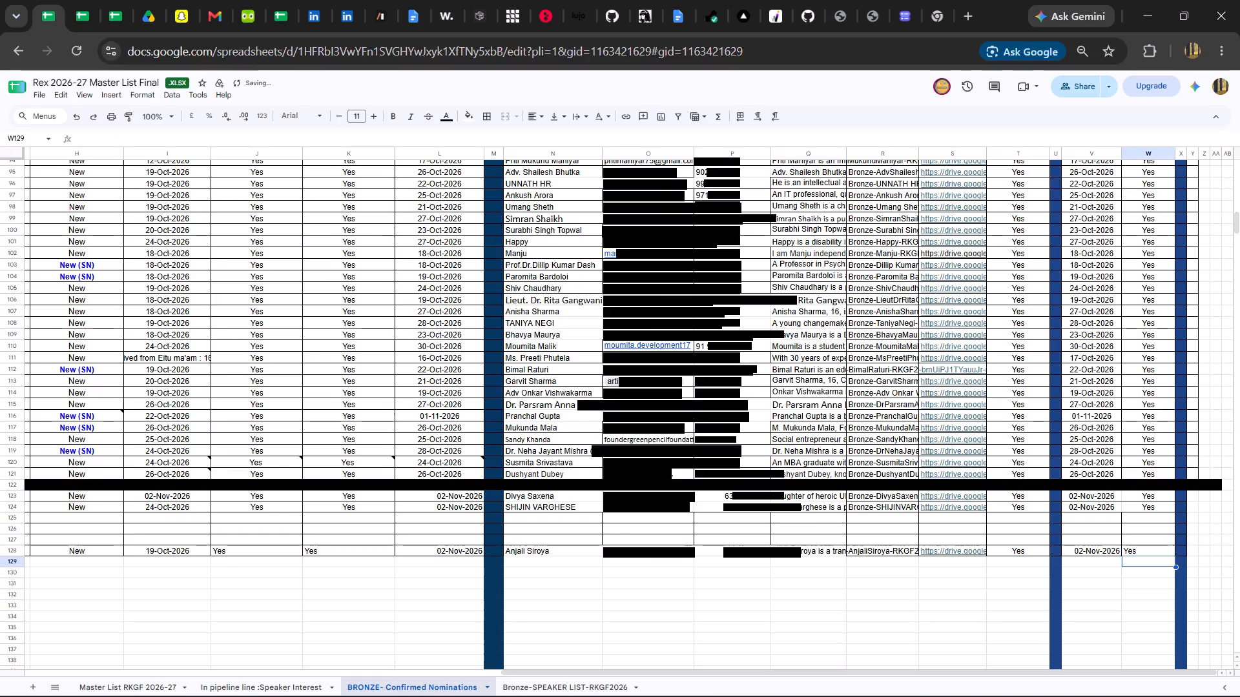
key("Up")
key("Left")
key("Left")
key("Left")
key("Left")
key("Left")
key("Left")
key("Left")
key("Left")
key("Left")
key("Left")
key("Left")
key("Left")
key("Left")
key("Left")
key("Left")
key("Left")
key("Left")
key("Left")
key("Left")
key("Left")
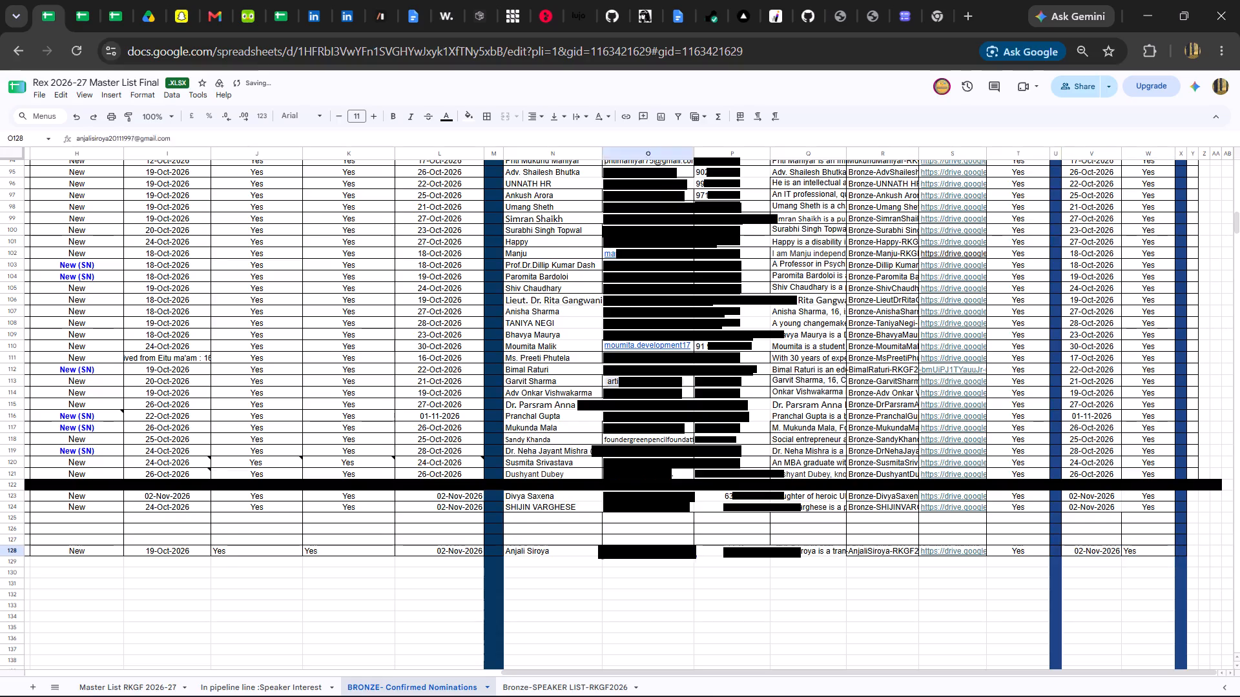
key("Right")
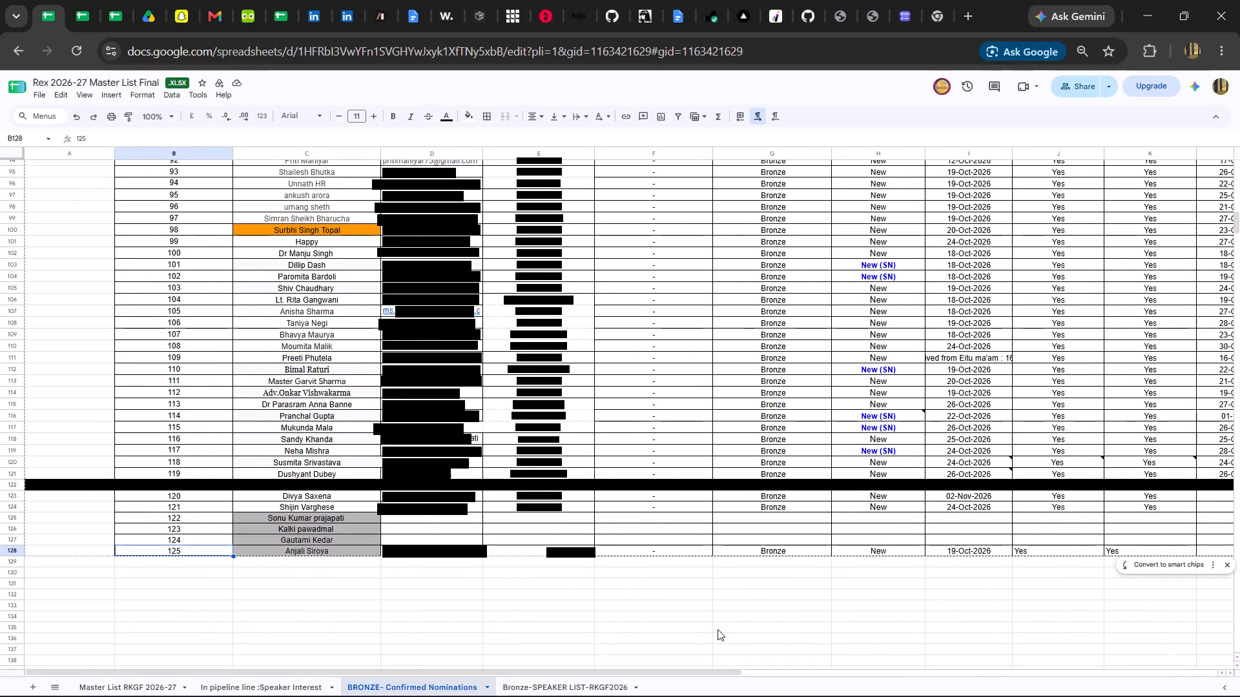
Switch to the Downloads folder in File Explorer.
key("alt+Tab")
key("alt+Tab")
key("alt+Tab")
key("alt+Tab")
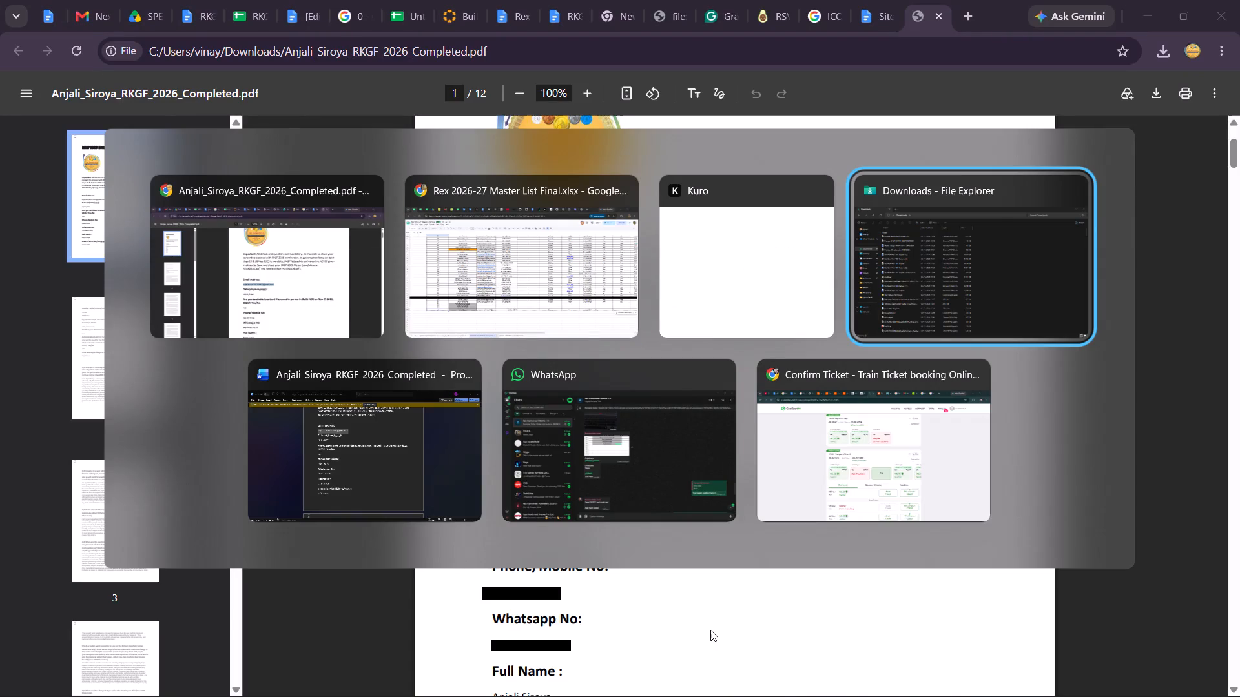
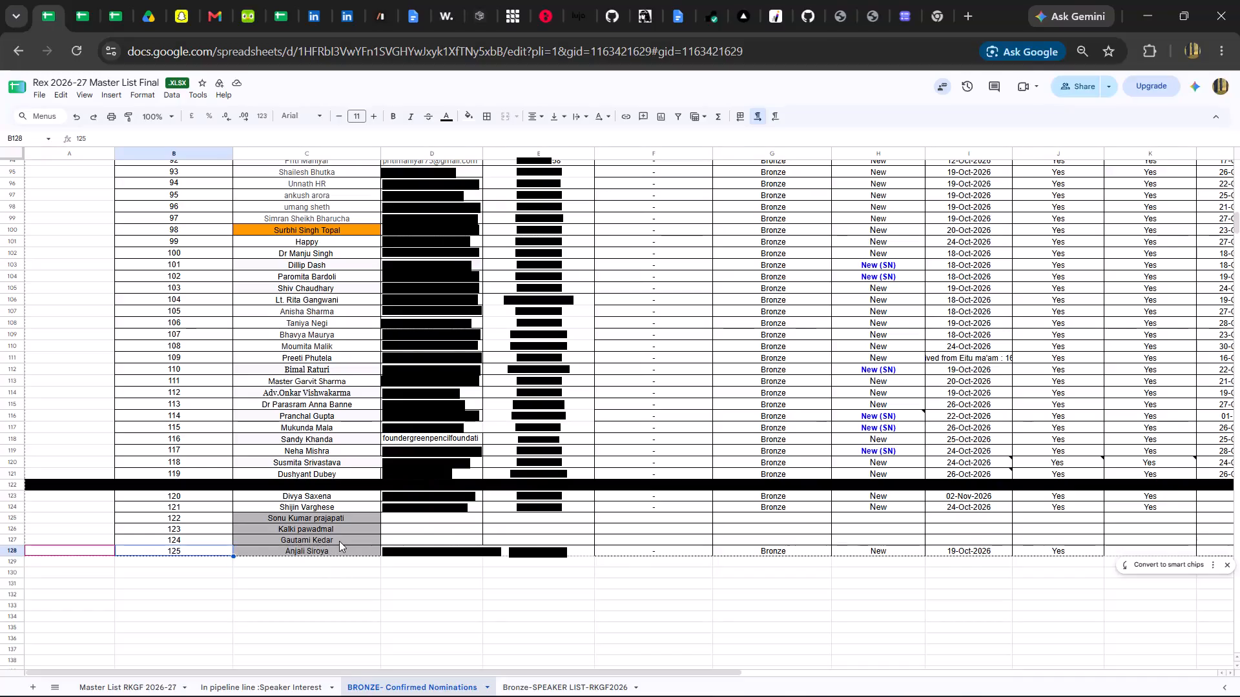
Search the Master List RKGF 2026-27 sheet for the nominee name copied from cell C127 of BRONZE- Confirmed Nominations.
left_click(339, 541)
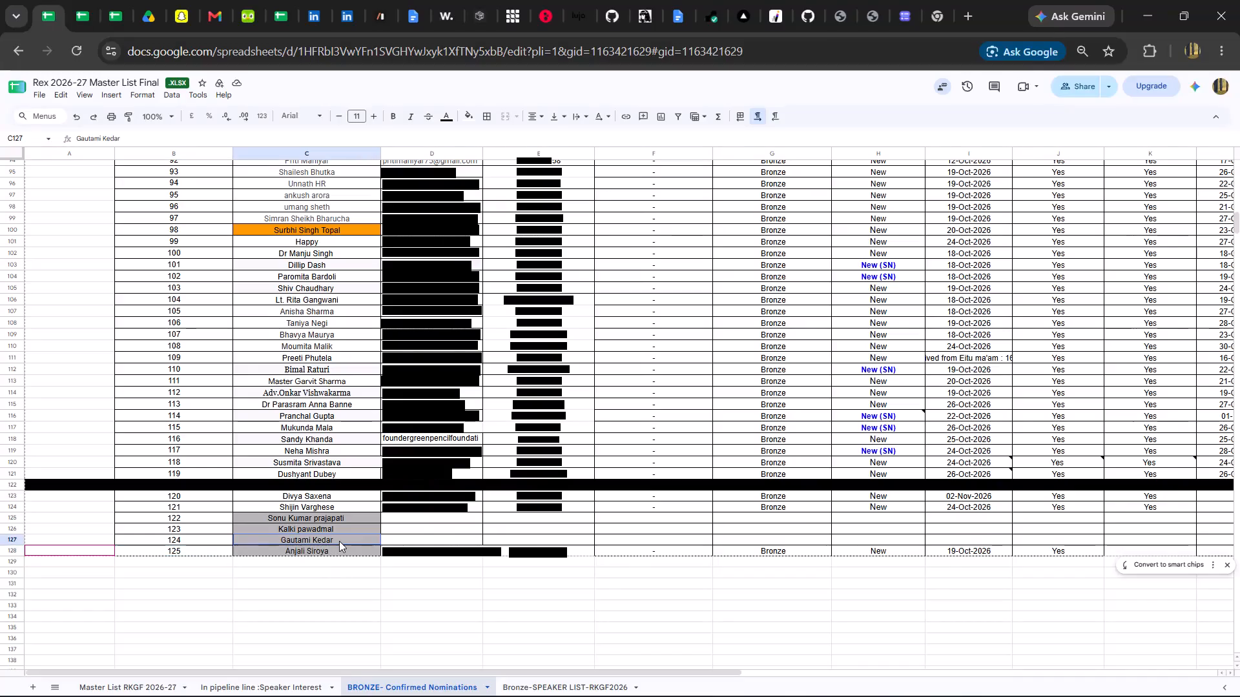
key("ctrl+c")
left_click(122, 683)
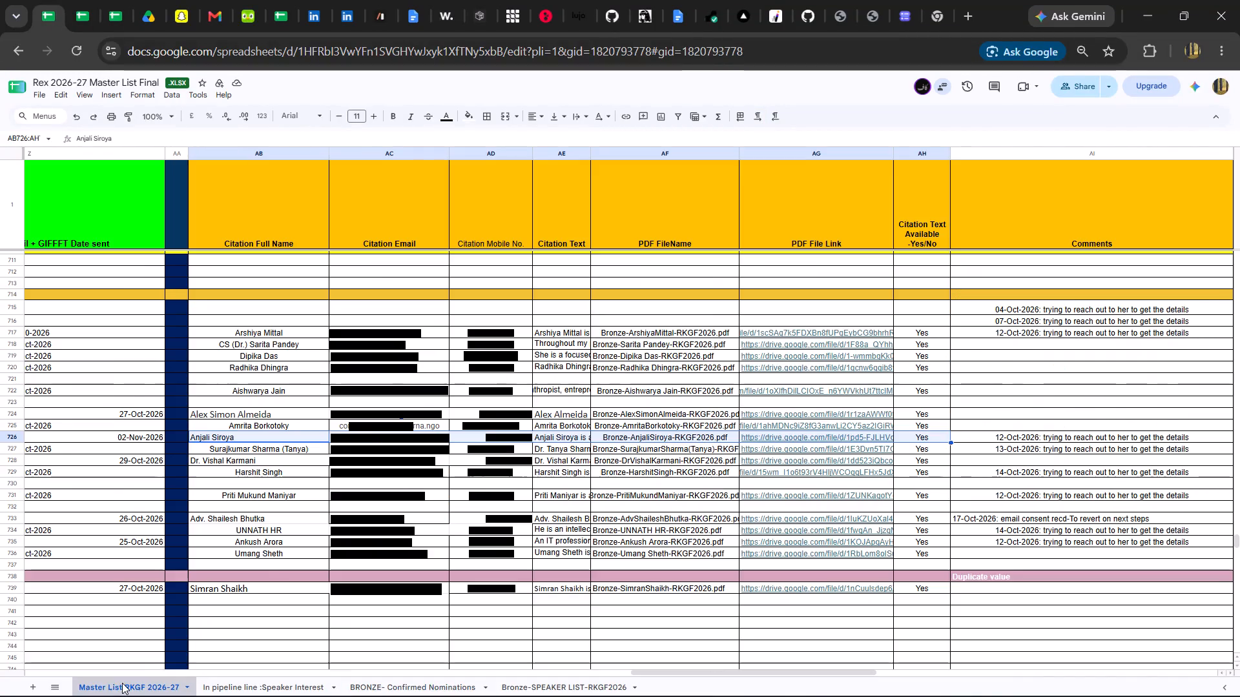
key("ctrl+h")
key("ctrl+v")
key("Return")
key("Return")
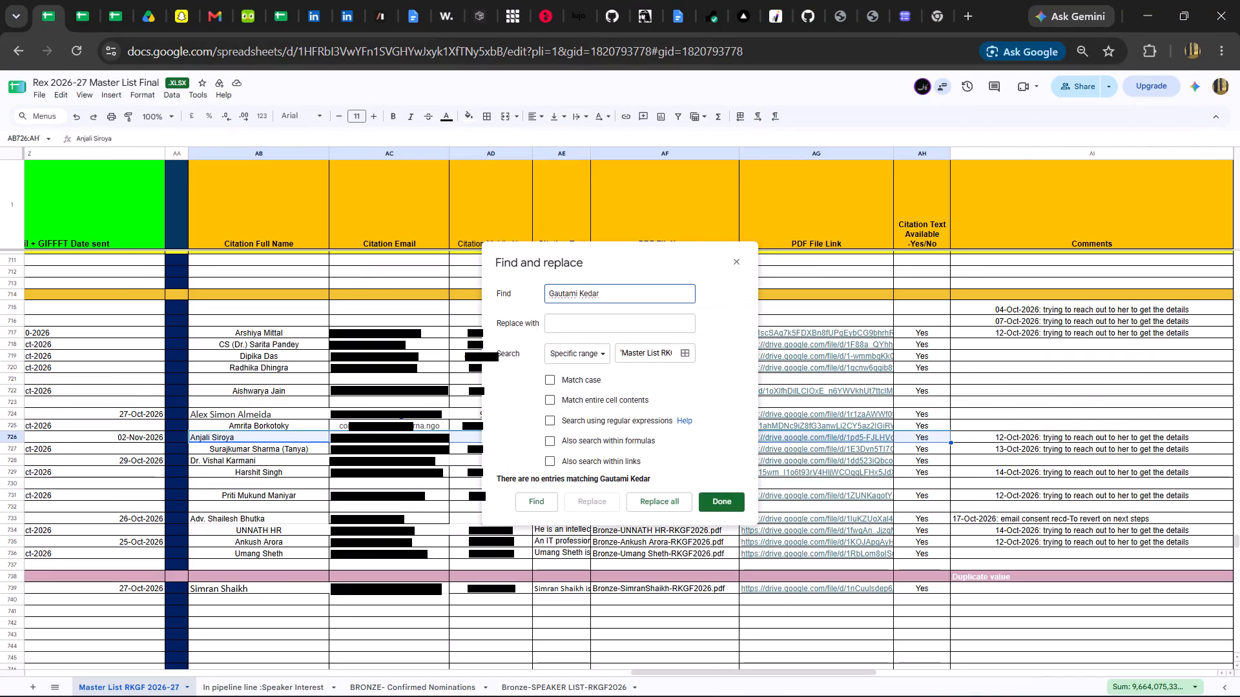
key("Return")
key("Return")
key("ctrl+Left")
key("ctrl+Left")
key("BackSpace")
key("BackSpace")
key("BackSpace")
key("Return")
key("Return")
key("Return")
key("Return")
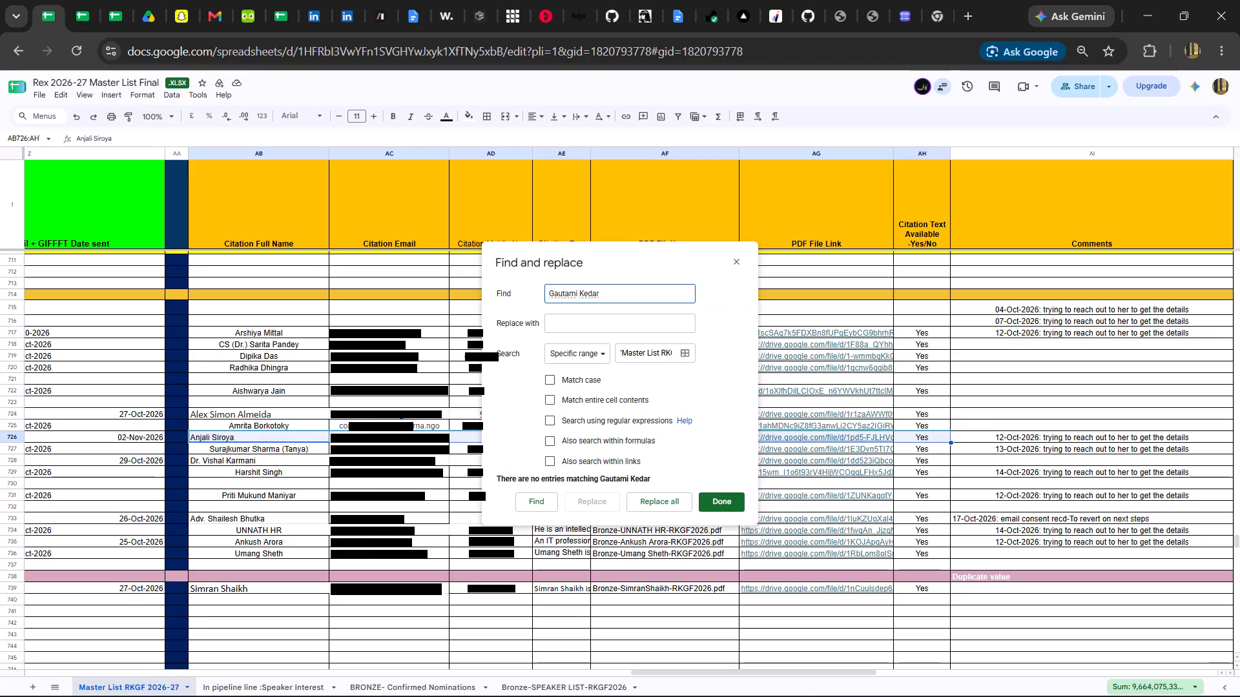
key("Return")
key("Return")
key("Return")
key("Return")
left_click(546, 382)
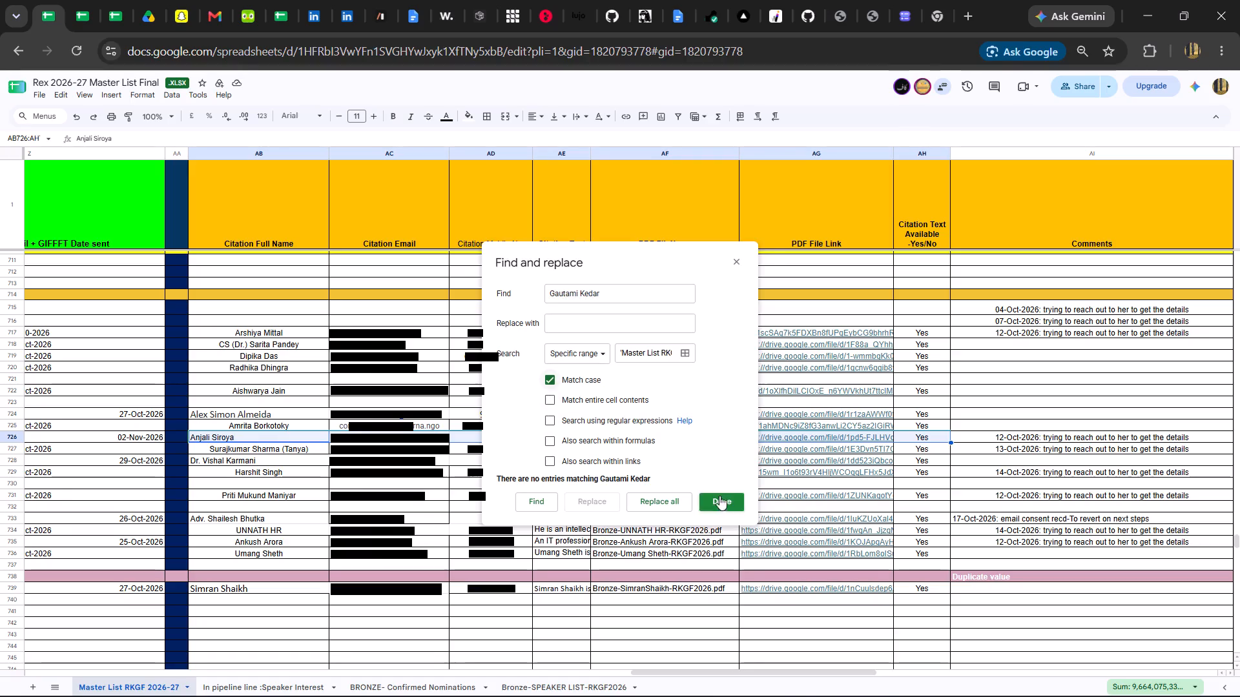
left_click(719, 496)
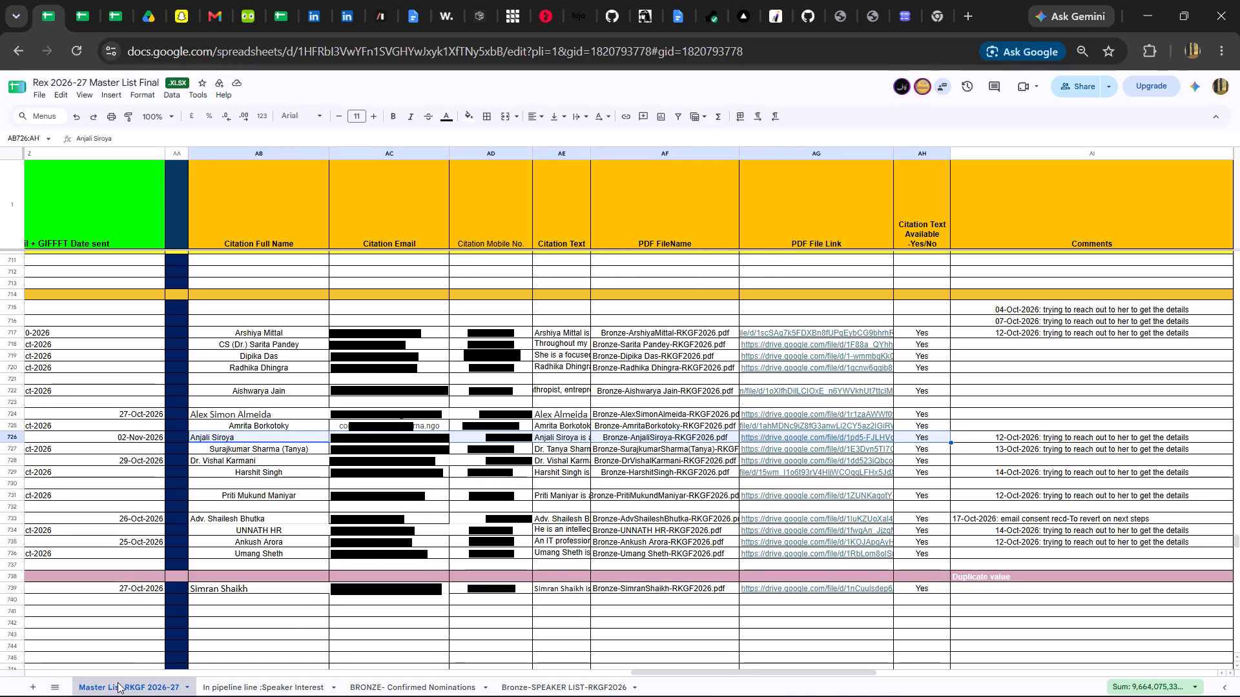
Repeat the Master List search for the row 127 nominee's name and try widening its scope to all sheets.
key("ctrl+h")
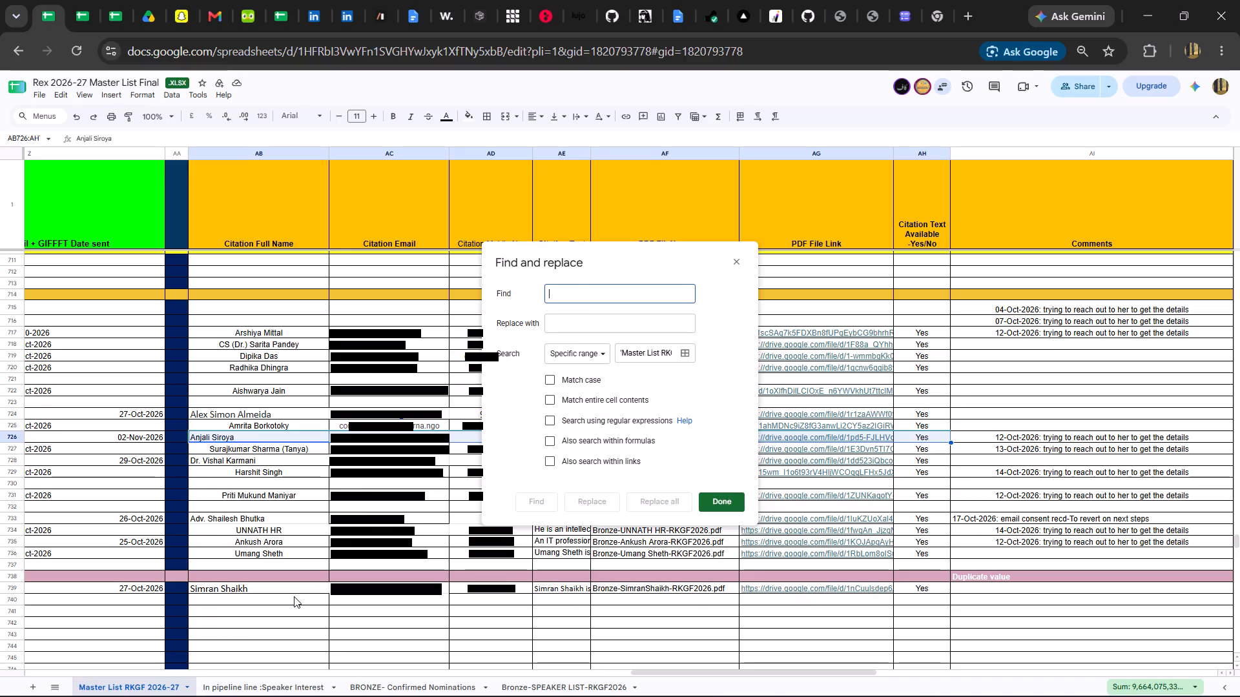
key("ctrl+v")
key("Return")
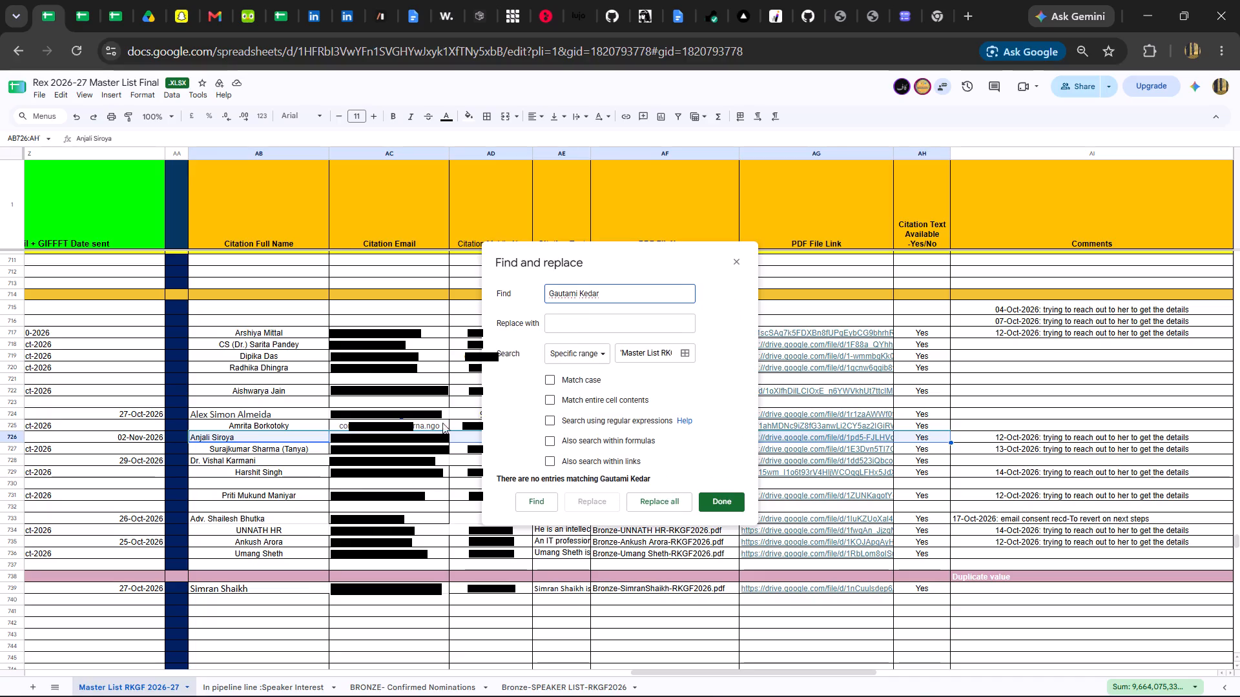
left_click(588, 357)
left_click(589, 317)
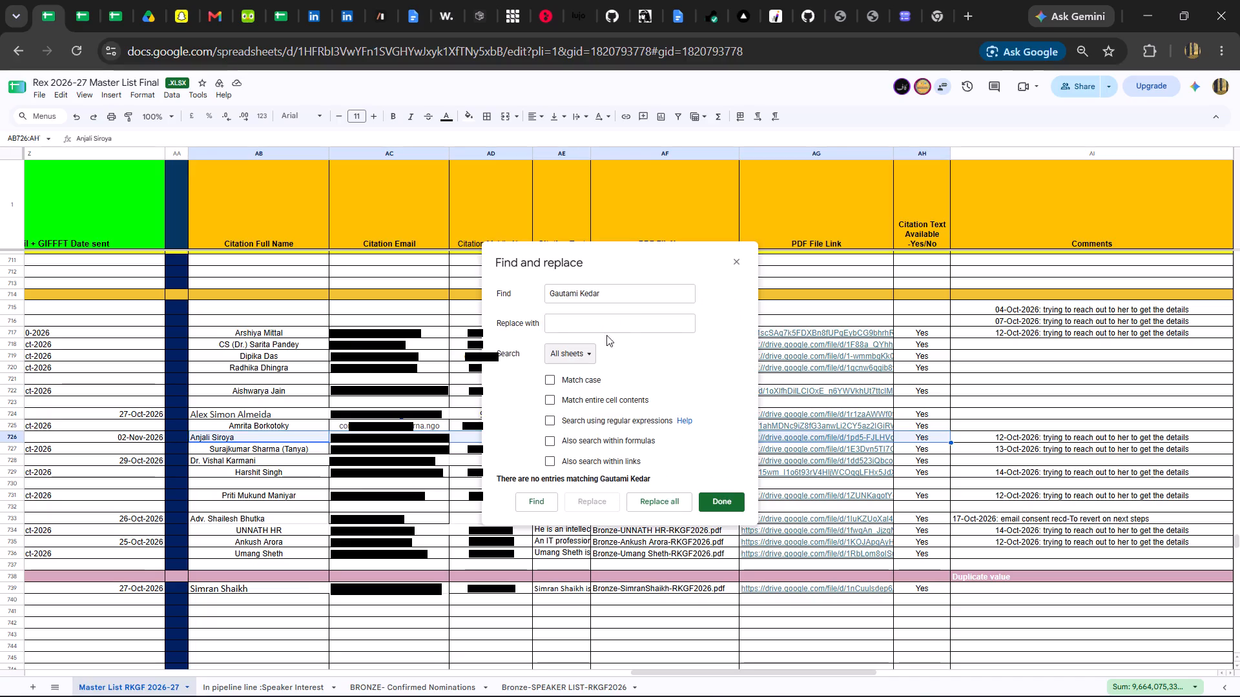
left_click(723, 501)
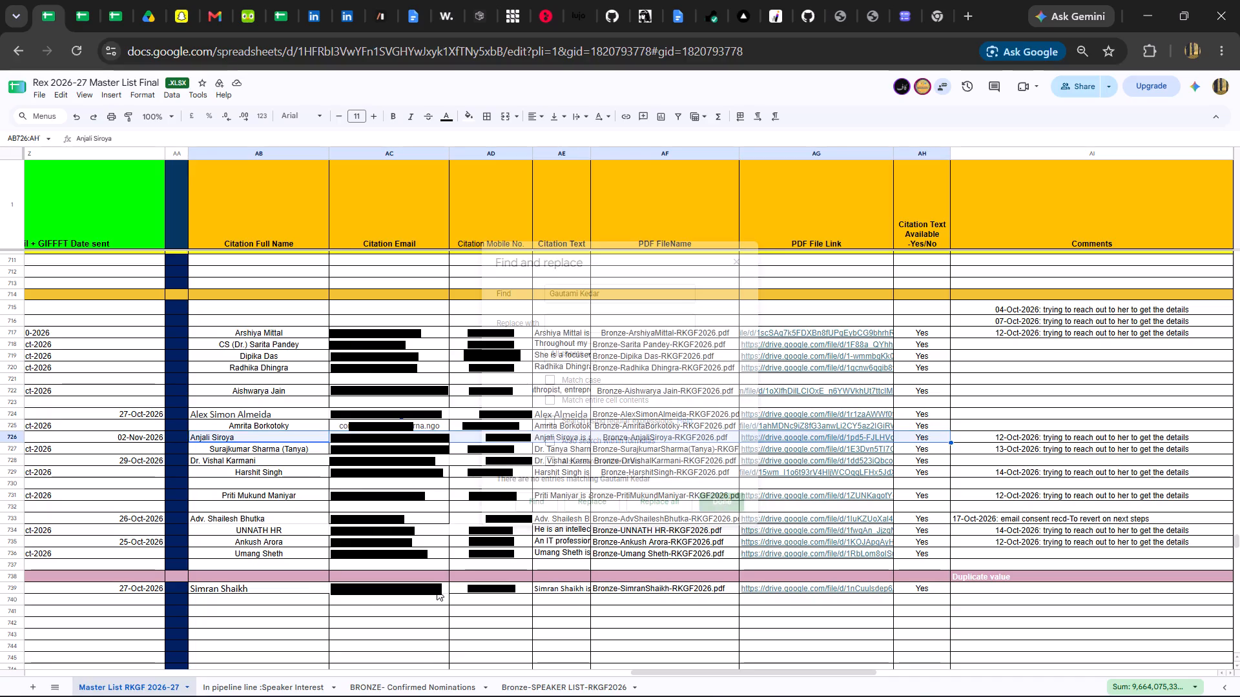
Set up a search for the row 127 nominee's name across all sheets.
key("ctrl+h")
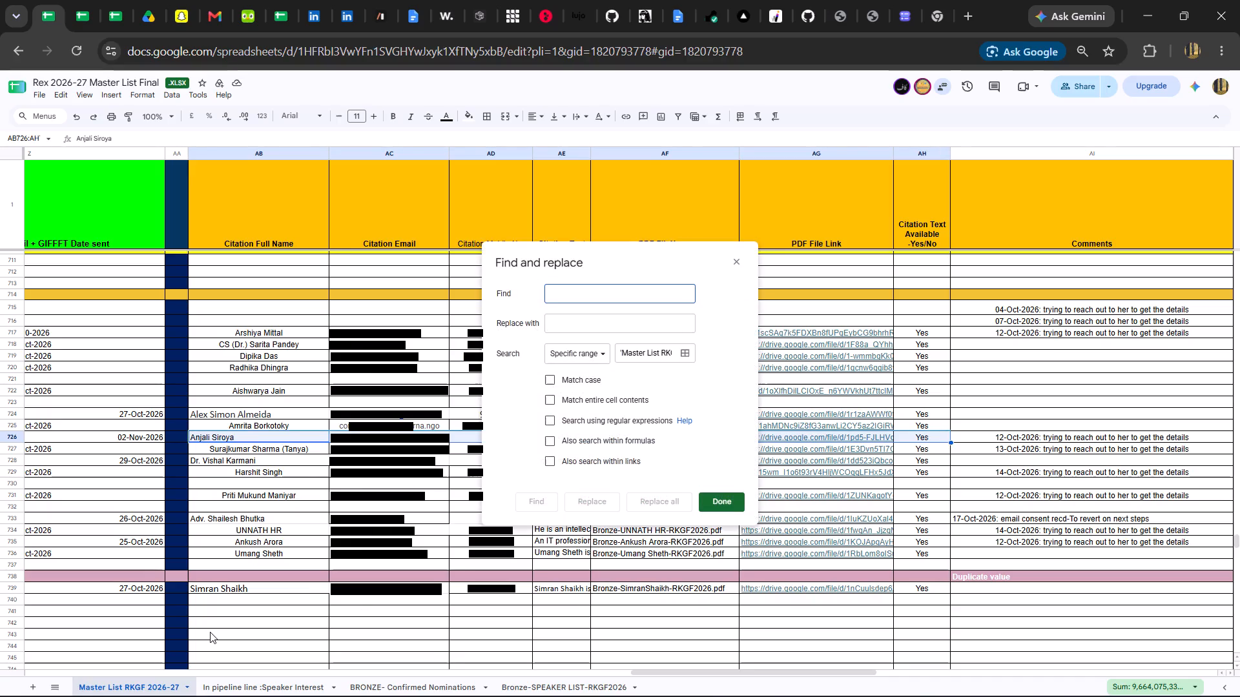
key("ctrl+v")
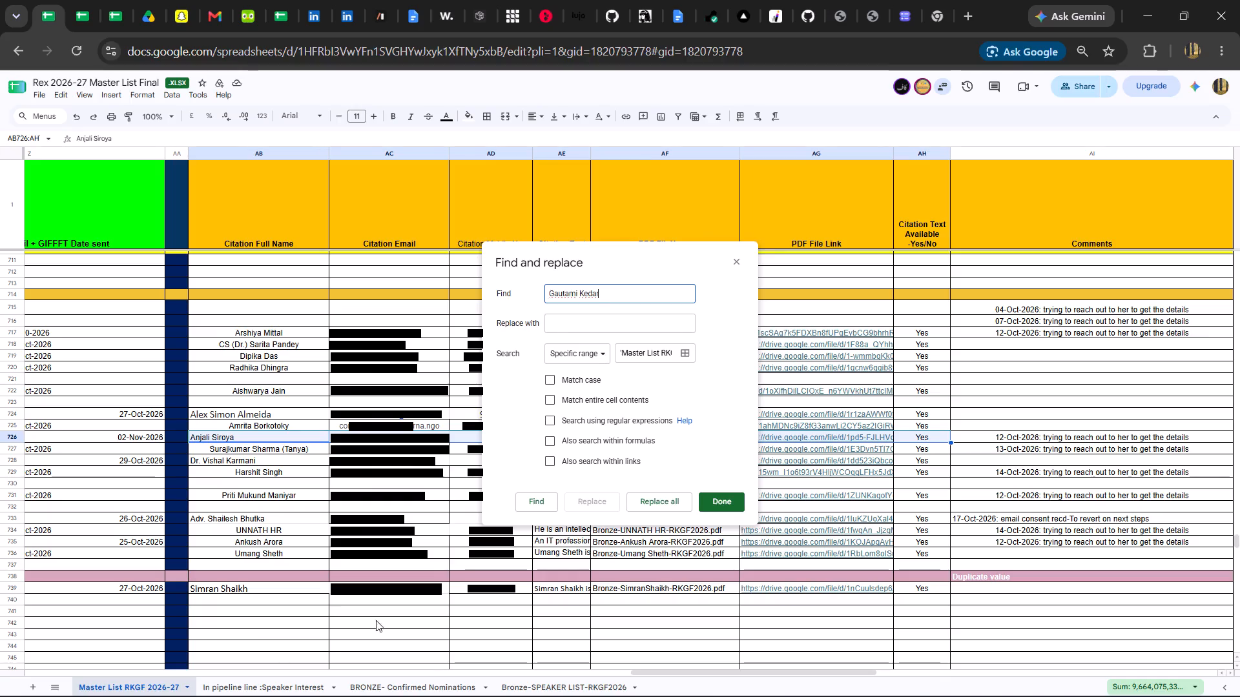
left_click(570, 350)
left_click(583, 314)
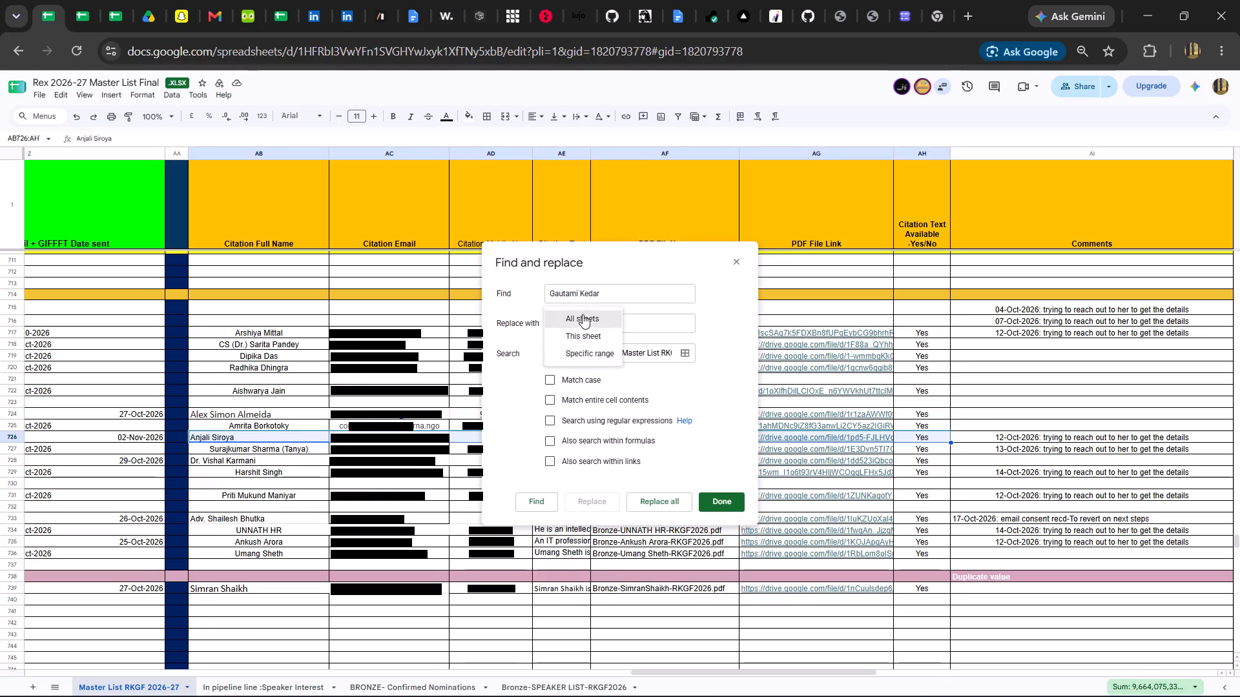
Run the search for the row 127 nominee's name across all sheets, then close the search.
left_click(534, 498)
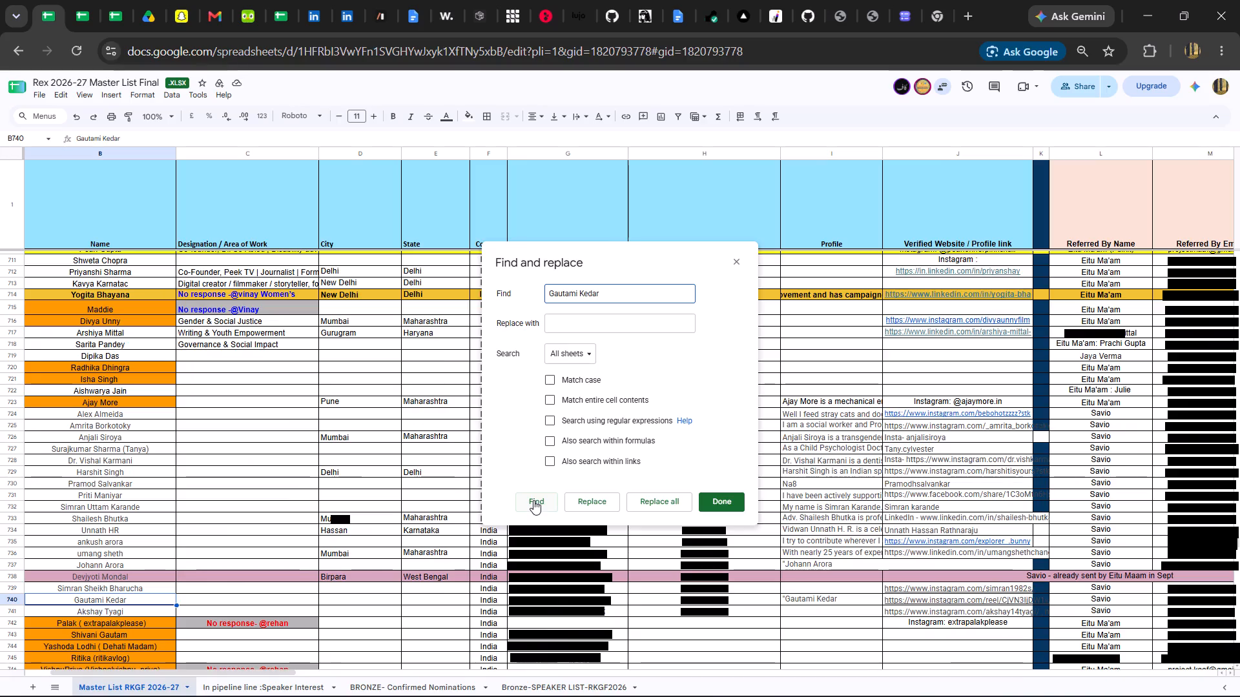
key("Escape")
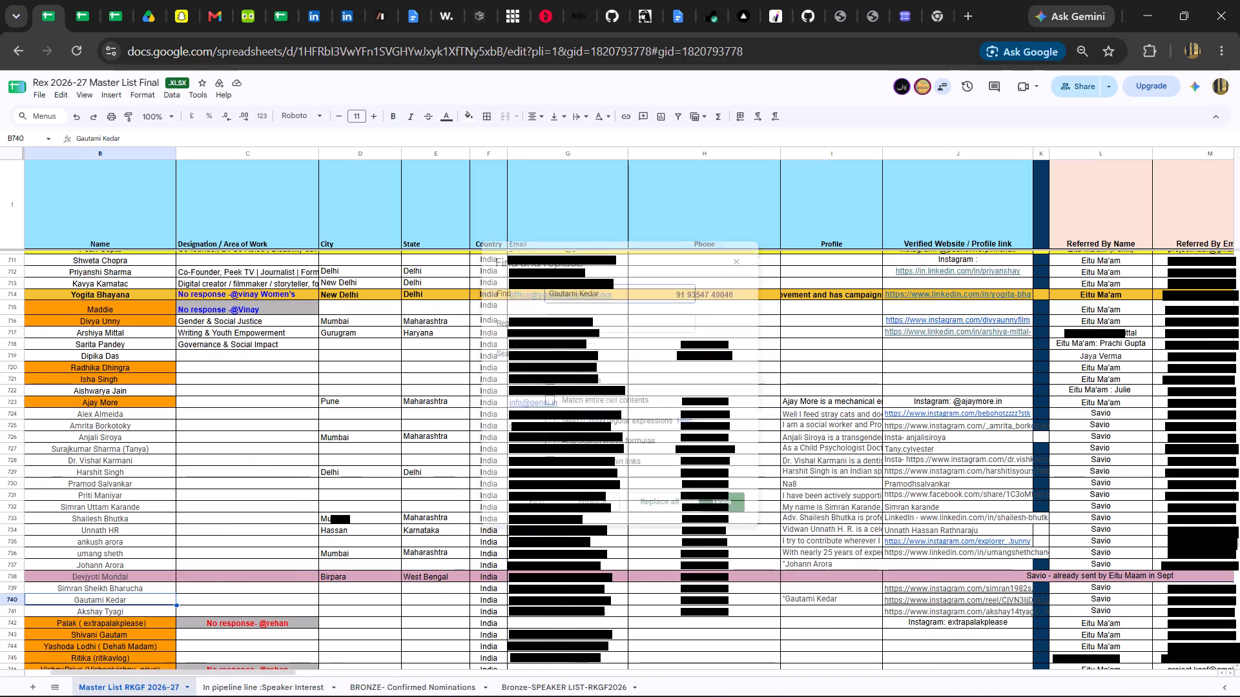
Examine the nominee's details across row 740 of Master List RKGF 2026-27, including the contact, profile and referral columns.
key("Right")
key("Right")
key("Right")
key("Right")
key("Right")
key("Right")
key("Right")
key("Right")
key("Right")
key("Right")
key("Right")
key("Right")
key("Right")
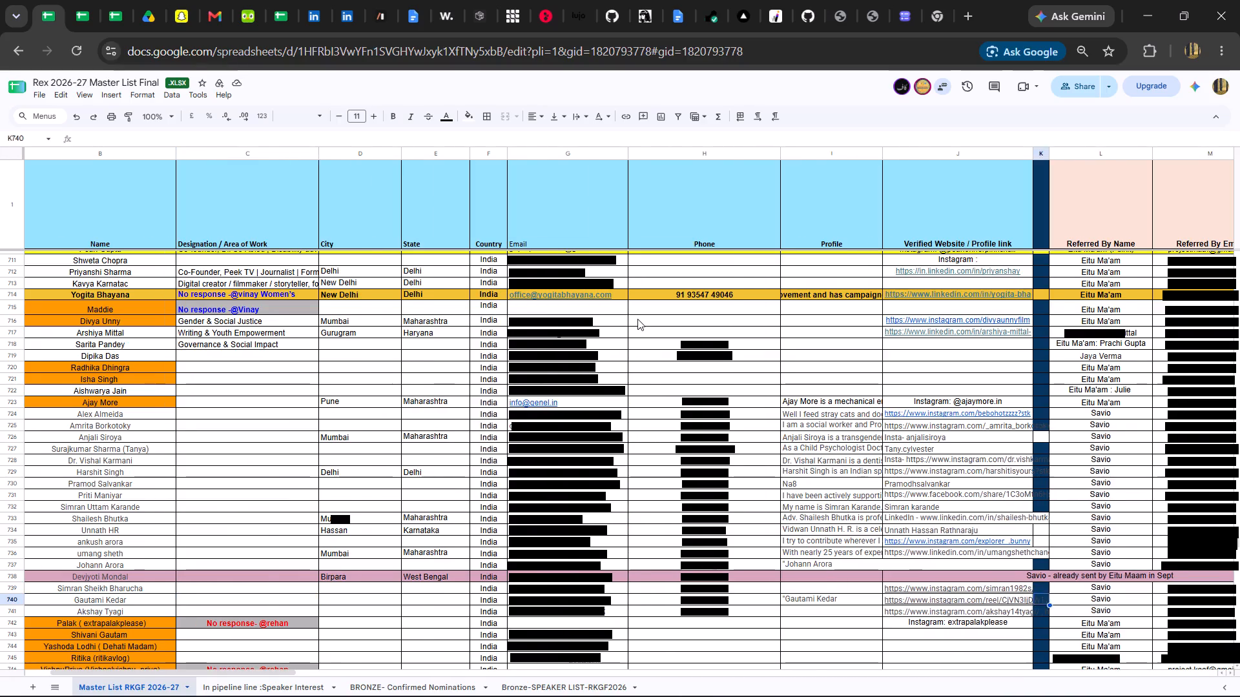
key("Left")
key("Left")
key("Left")
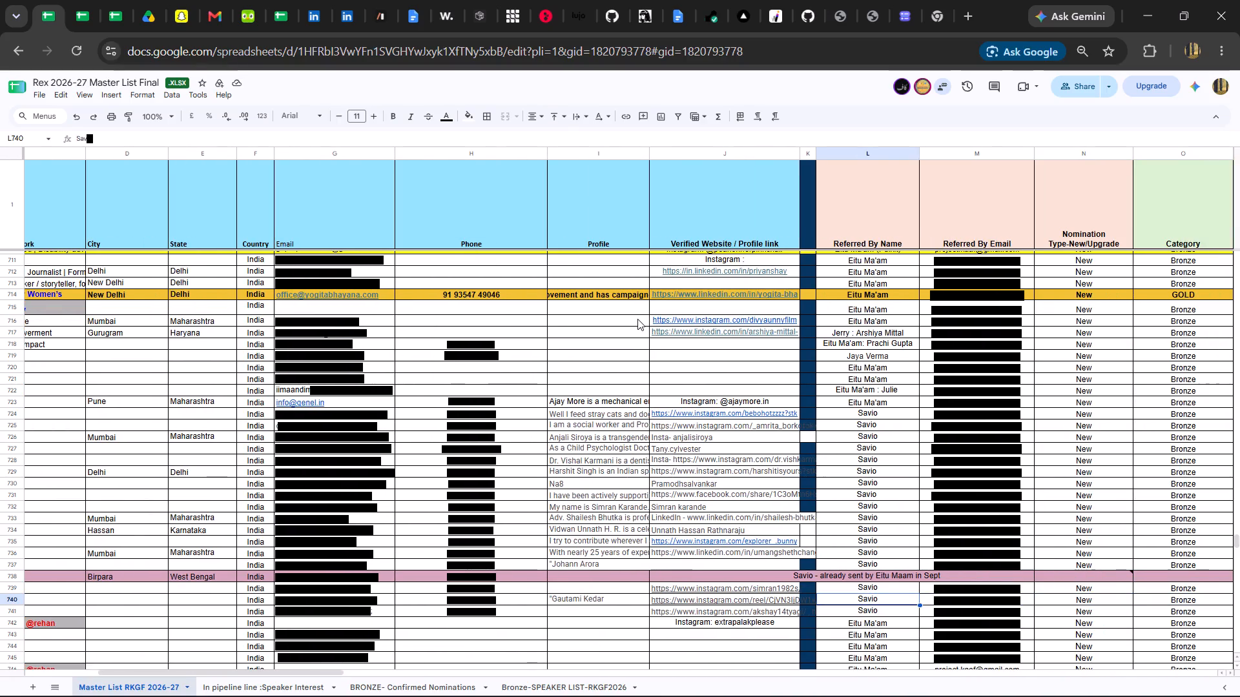
key("Left")
key("Left")
key("Left")
key("Left")
key("Left")
key("Left")
key("Left")
key("Left")
key("Left")
key("Left")
key("Left")
key("Left")
key("Left")
key("Left")
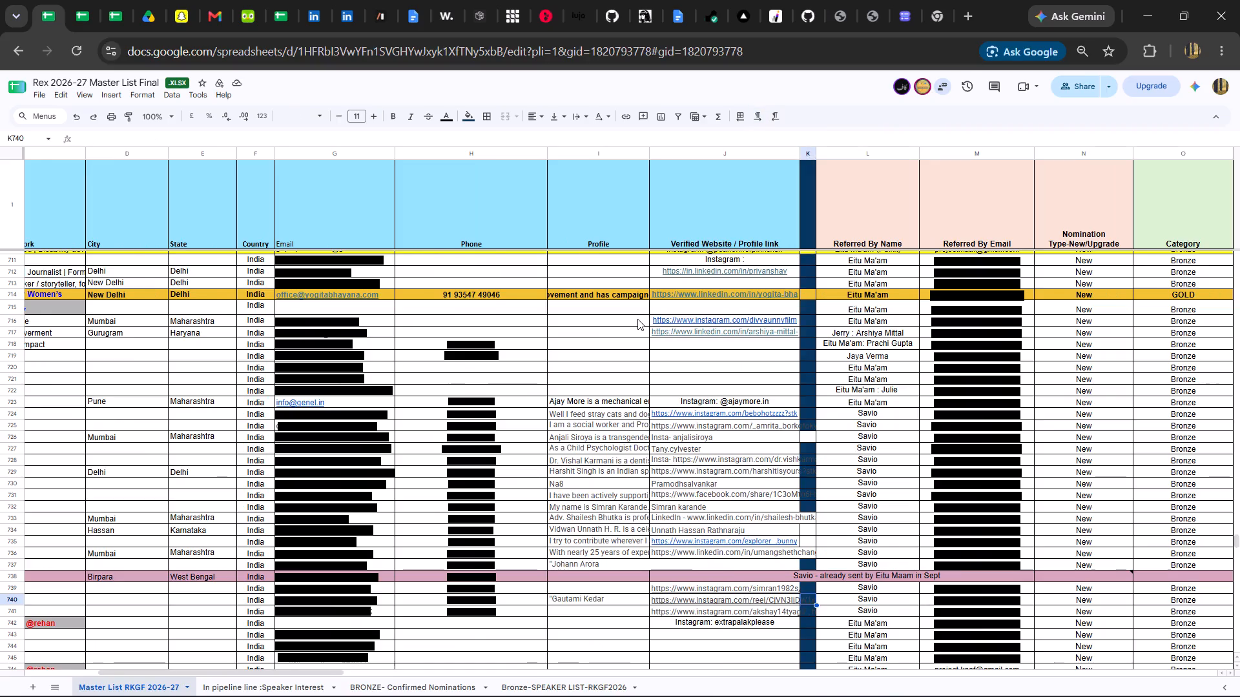
key("Right")
key("Right")
key("Right")
key("Right")
key("Right")
key("Right")
key("Right")
key("Right")
key("Right")
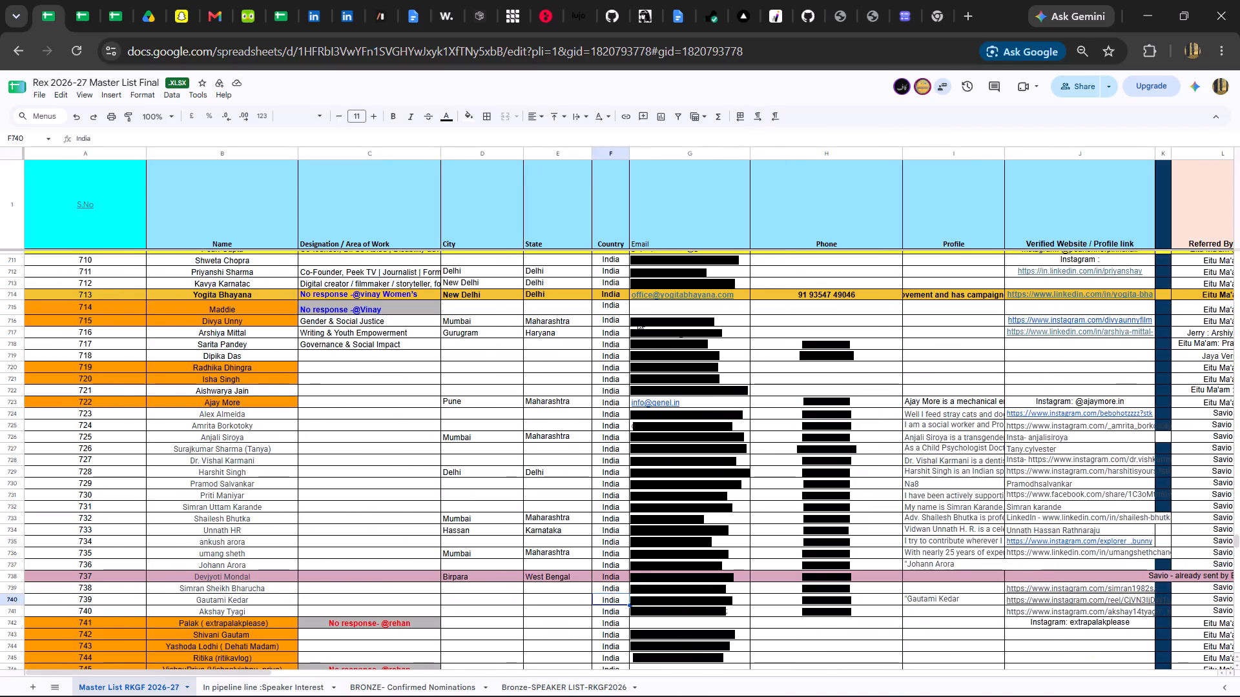
key("Left")
key("Left")
key("Left")
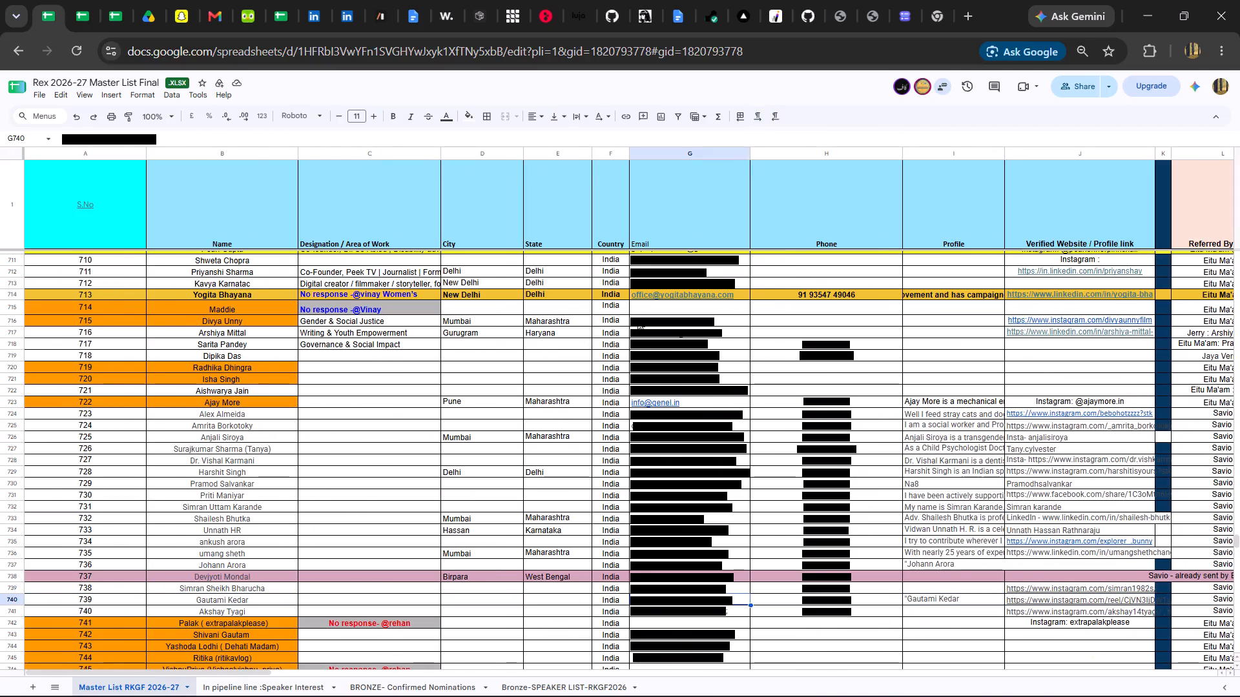
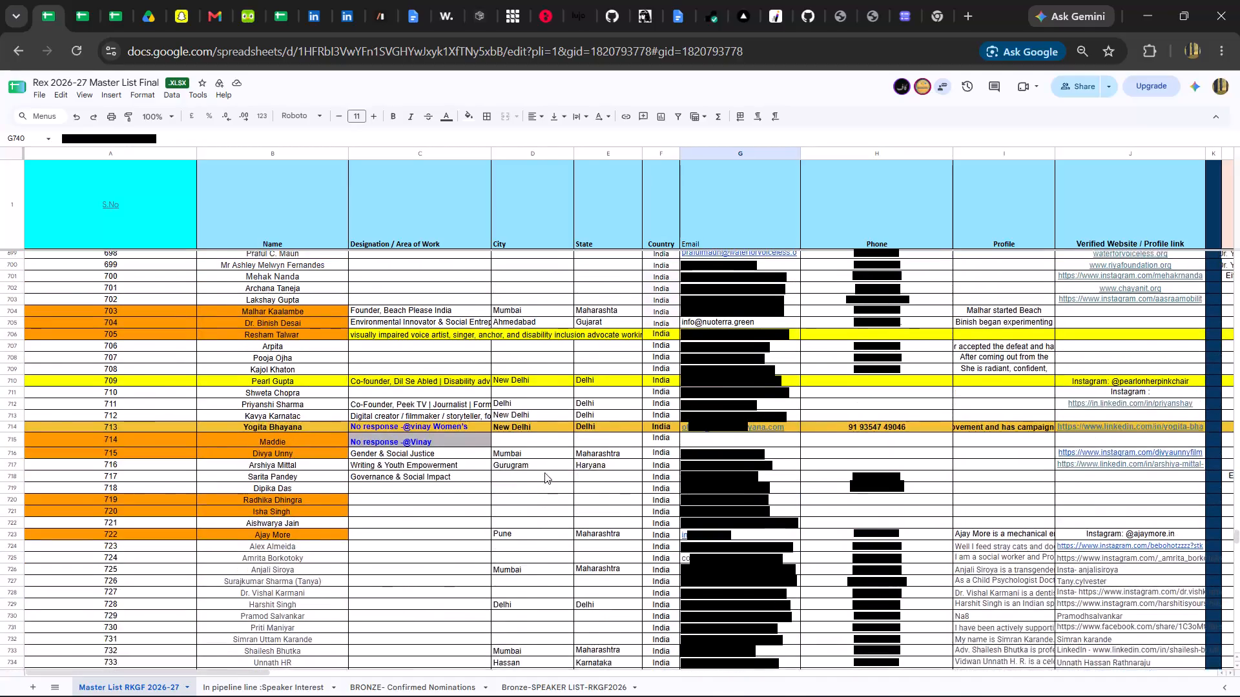
Review the referral, consent, reminder and form-tracking columns of the Master List RKGF 2026-27 sheet back up to its first rows.
scroll(544, 472, "up", 2)
scroll(544, 472, "left", 5)
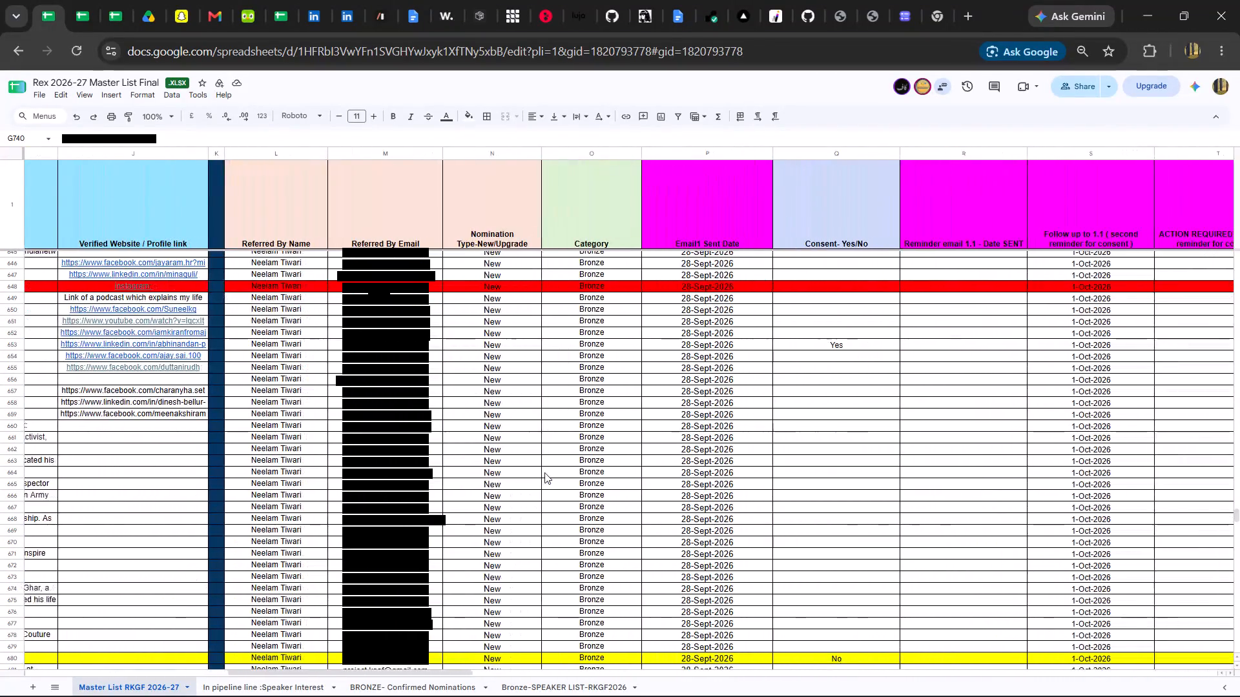
scroll(544, 472, "up", 12)
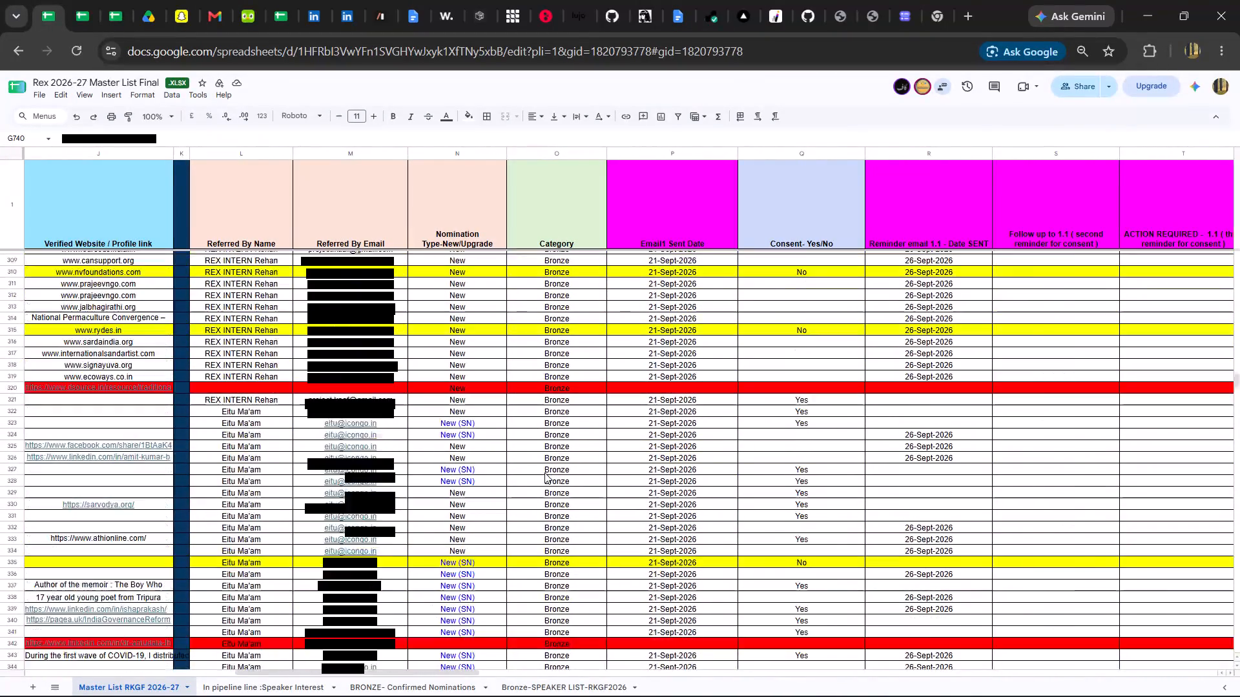
scroll(544, 472, "up", 7)
scroll(544, 472, "left", 3)
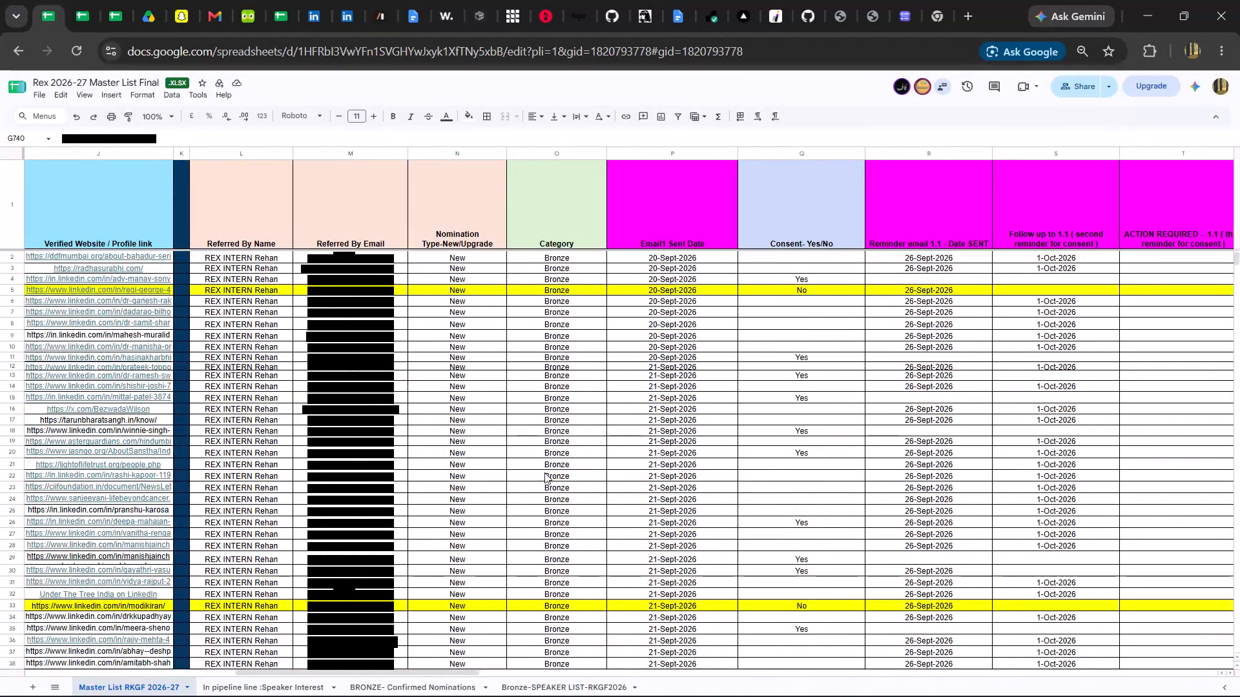
scroll(544, 472, "left", 5)
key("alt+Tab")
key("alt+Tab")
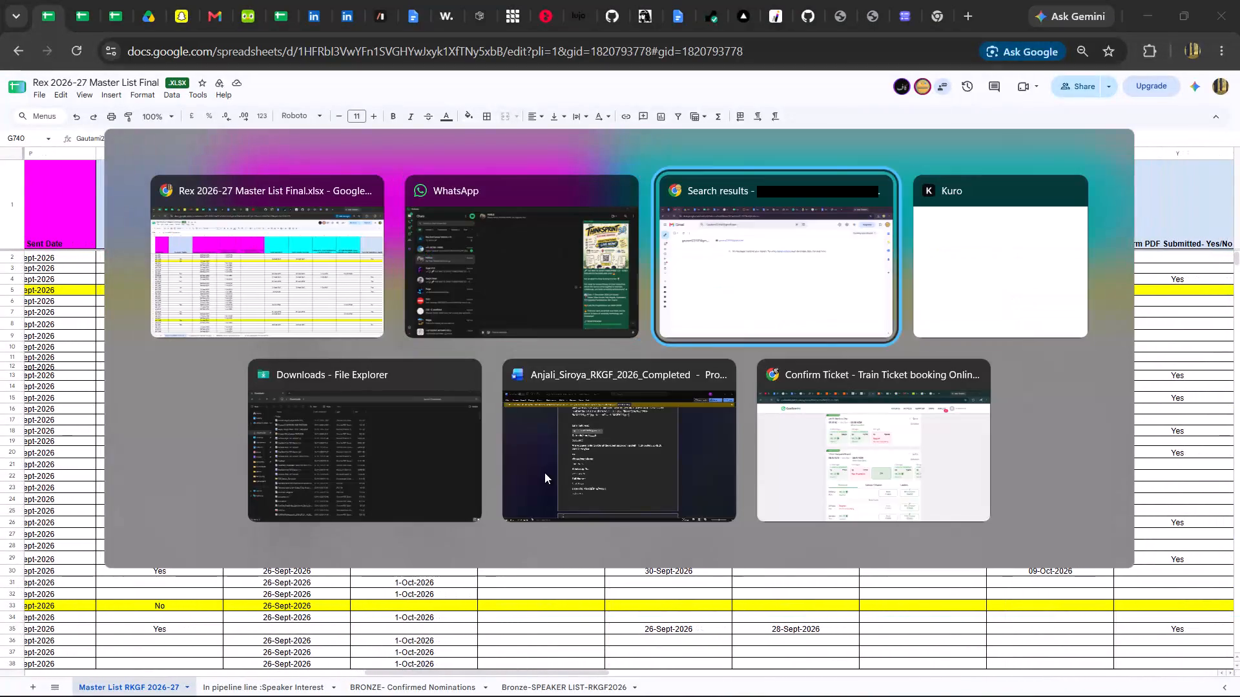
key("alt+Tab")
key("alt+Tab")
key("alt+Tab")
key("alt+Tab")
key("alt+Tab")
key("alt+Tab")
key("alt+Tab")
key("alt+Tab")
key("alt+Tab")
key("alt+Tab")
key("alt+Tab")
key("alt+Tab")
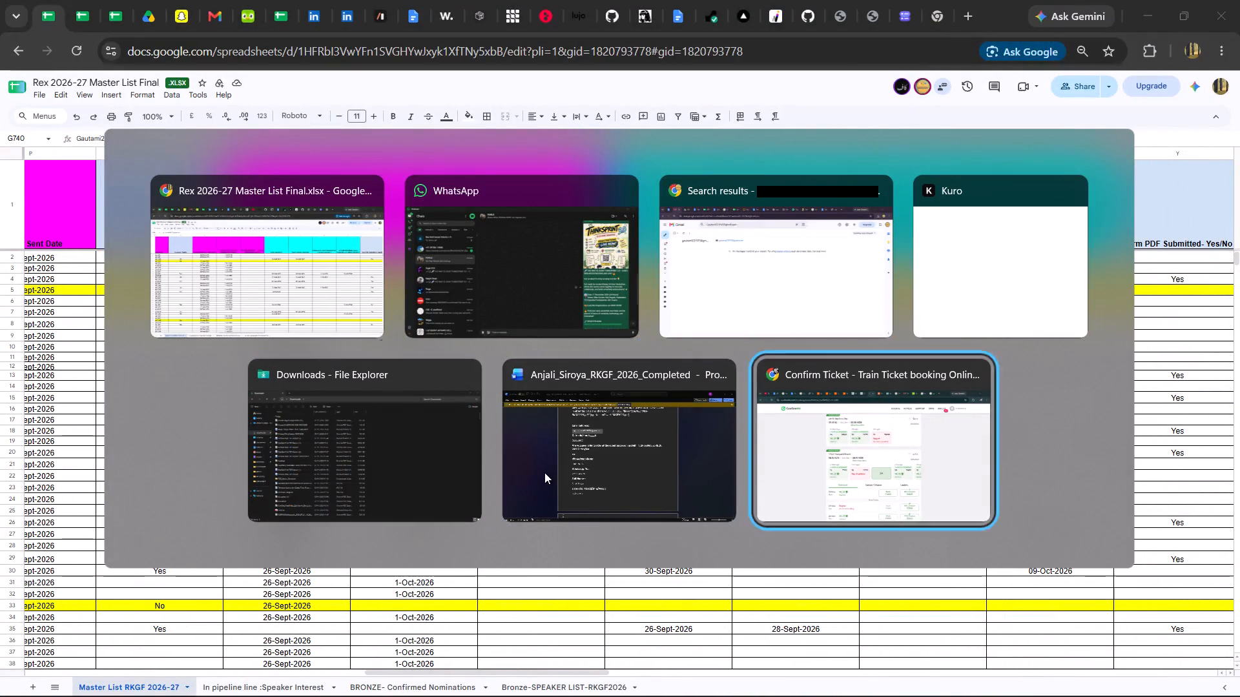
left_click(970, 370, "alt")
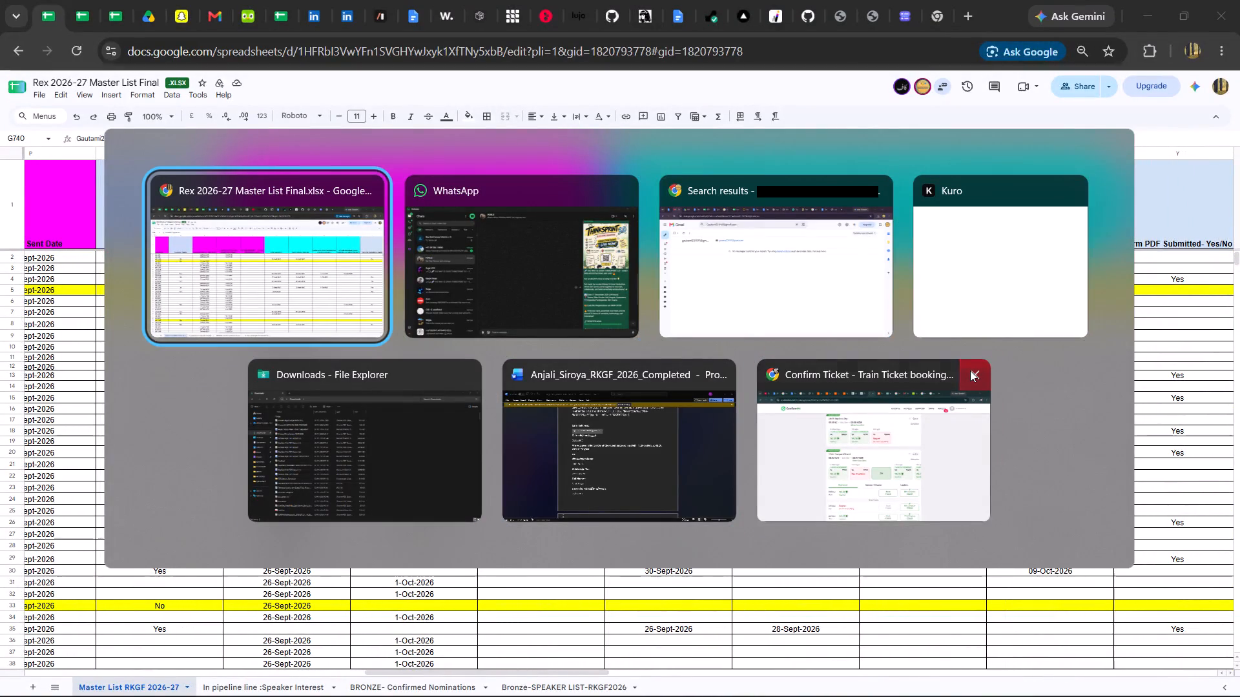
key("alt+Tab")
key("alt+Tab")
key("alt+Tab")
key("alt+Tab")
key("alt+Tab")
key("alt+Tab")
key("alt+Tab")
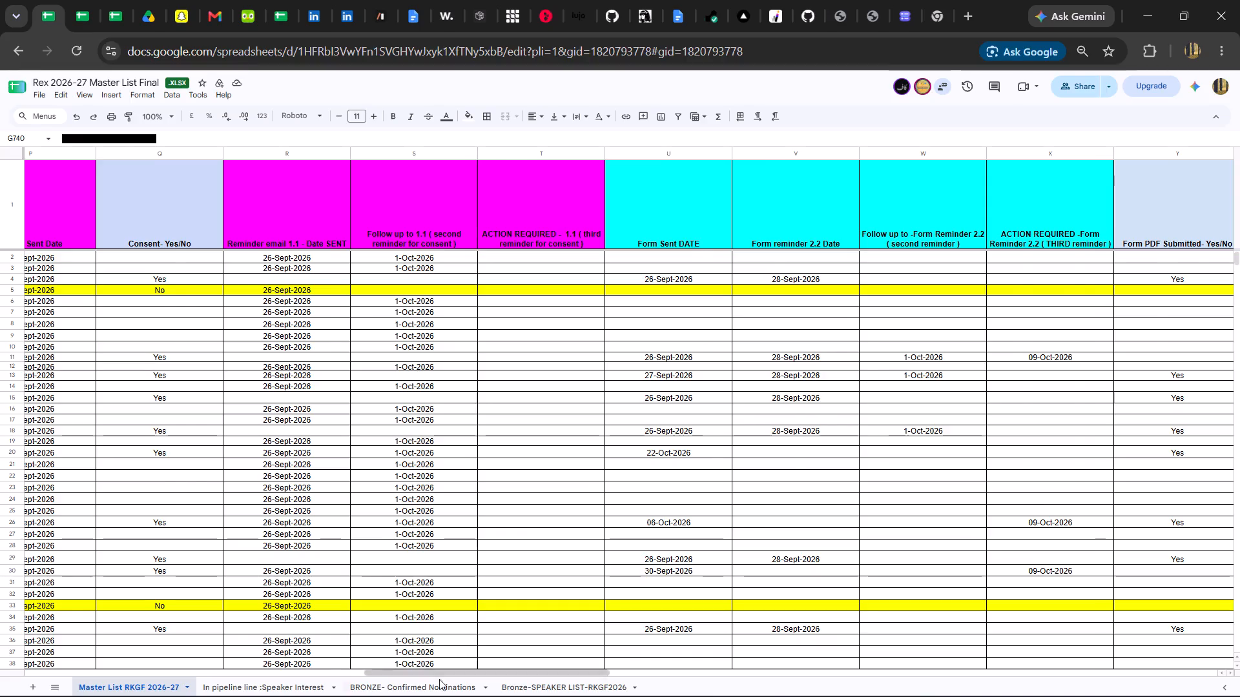
Switch to the BRONZE- Confirmed Nominations sheet and examine the citation and PDF link columns down to the last filled nominee rows.
left_click(418, 693)
scroll(628, 482, "up", 7)
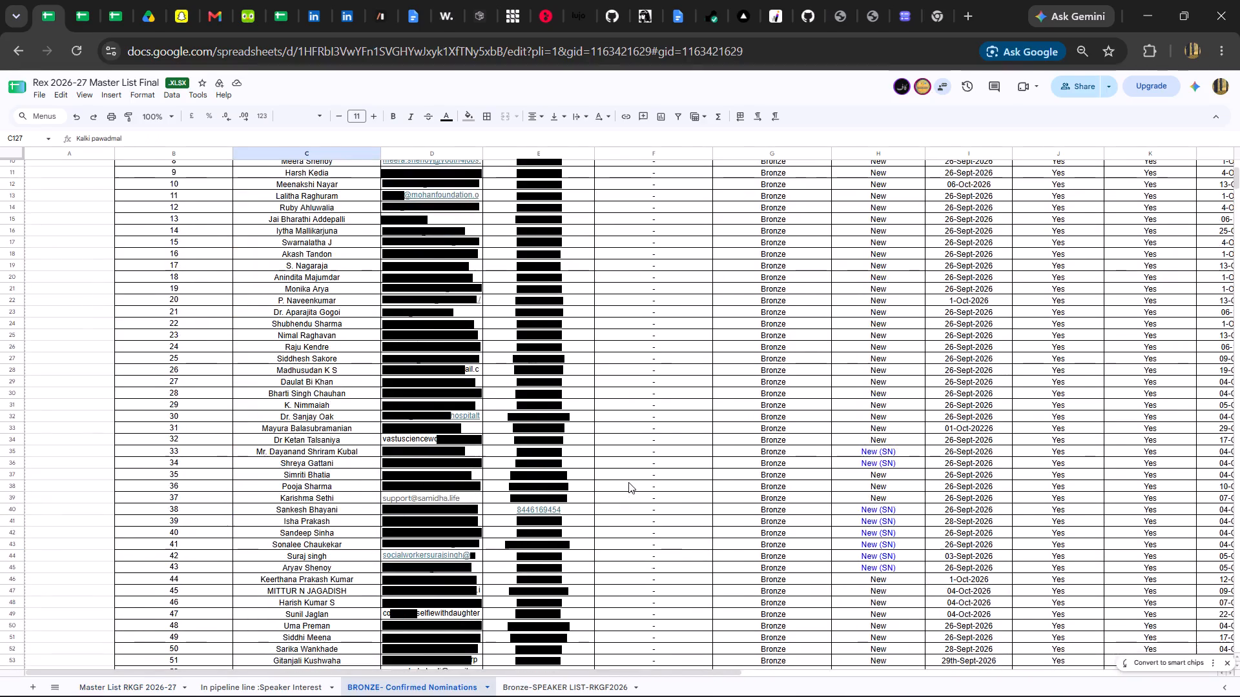
scroll(628, 482, "left", 5)
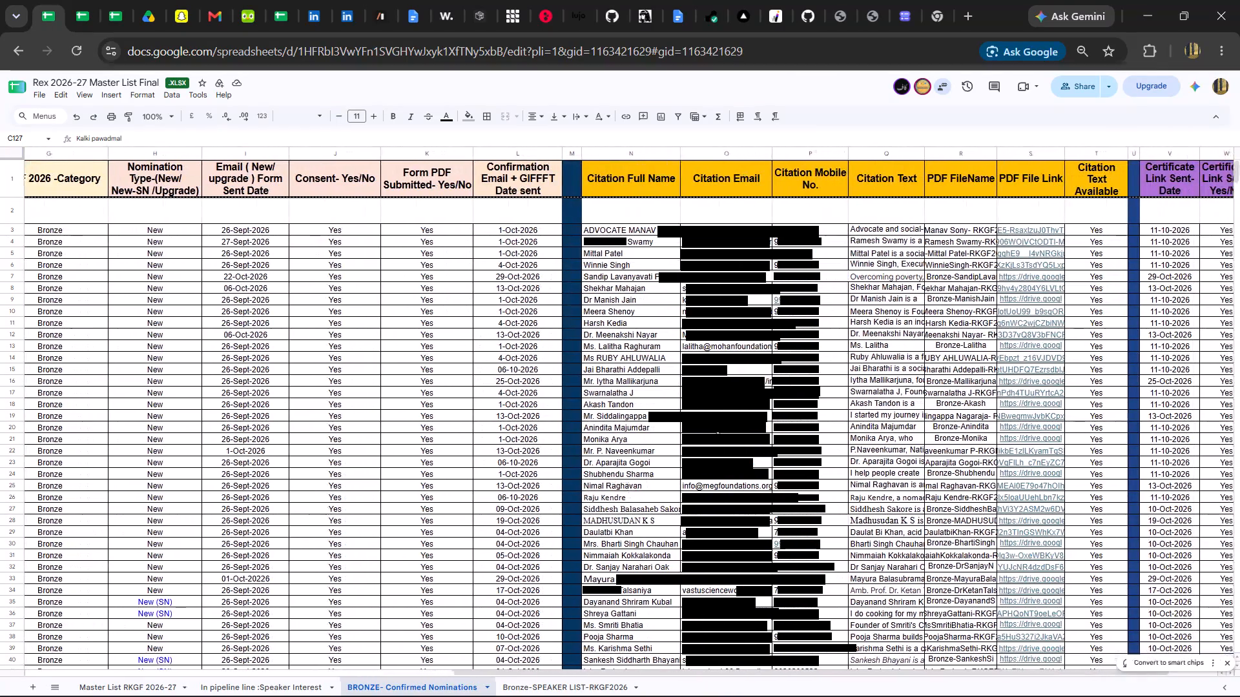
scroll(842, 380, "down", 1)
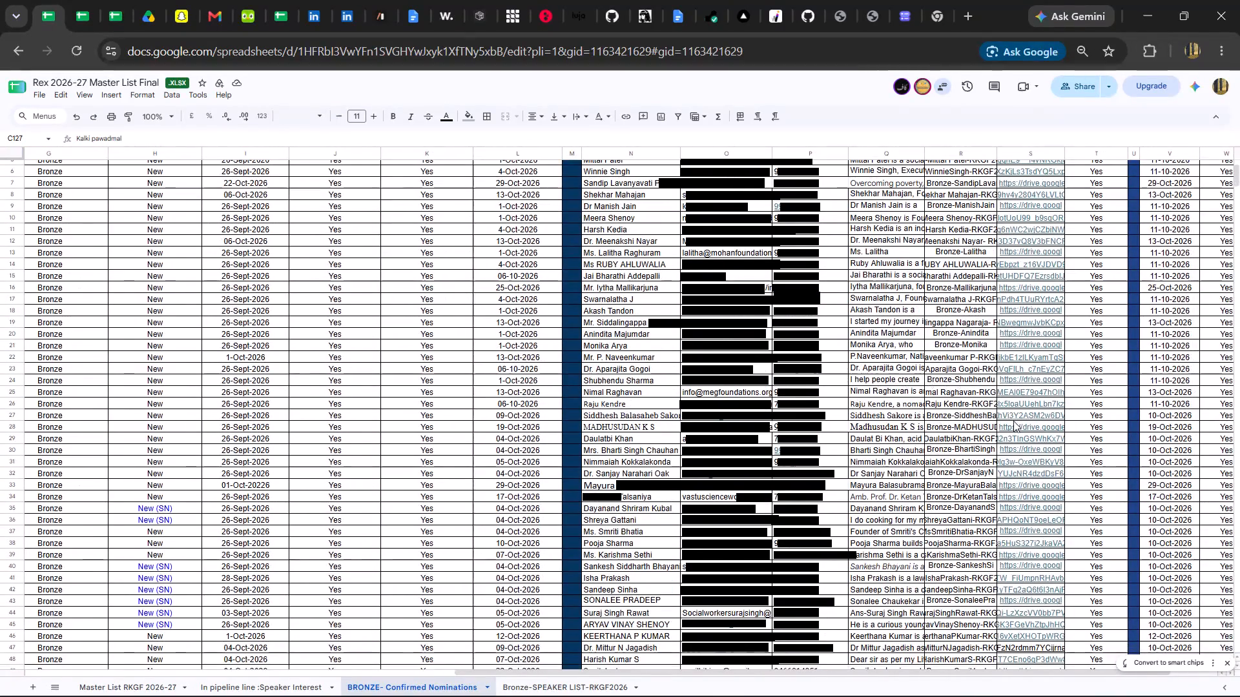
scroll(988, 438, "down", 6)
scroll(988, 438, "up", 1)
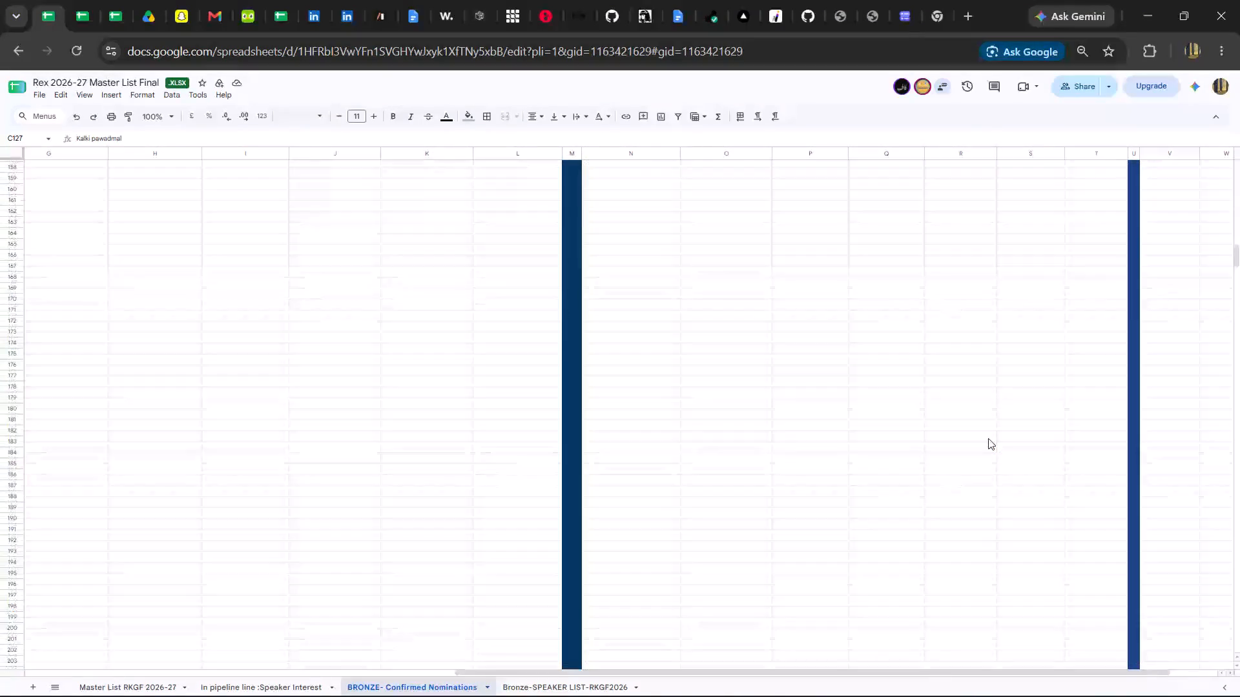
scroll(988, 438, "up", 4)
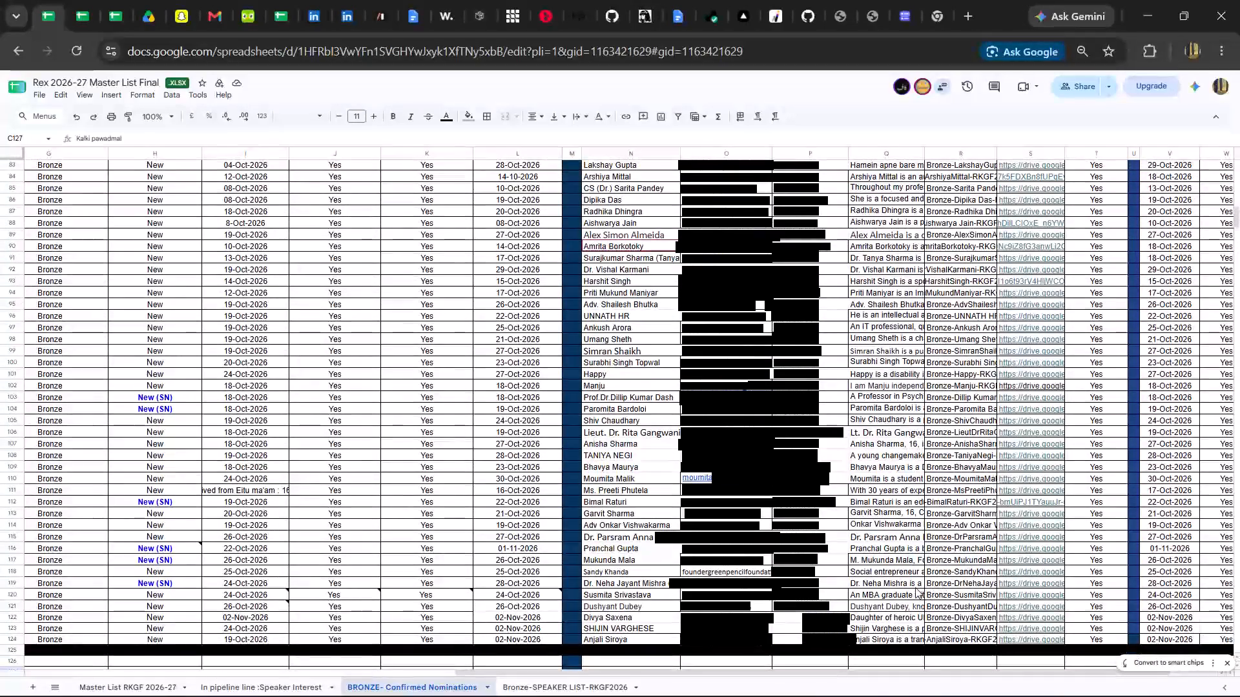
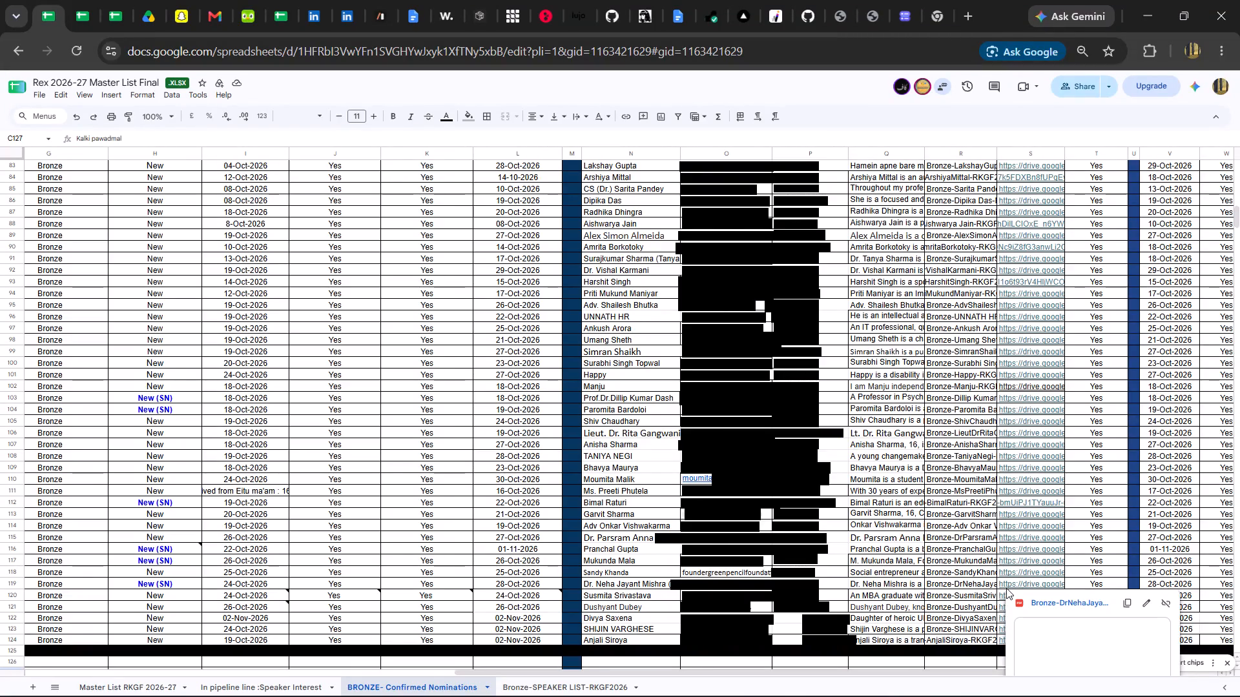
Open the nomination form PDF linked in cell S121 of the BRONZE- Confirmed Nominations sheet.
left_click(973, 649)
left_click(1011, 640)
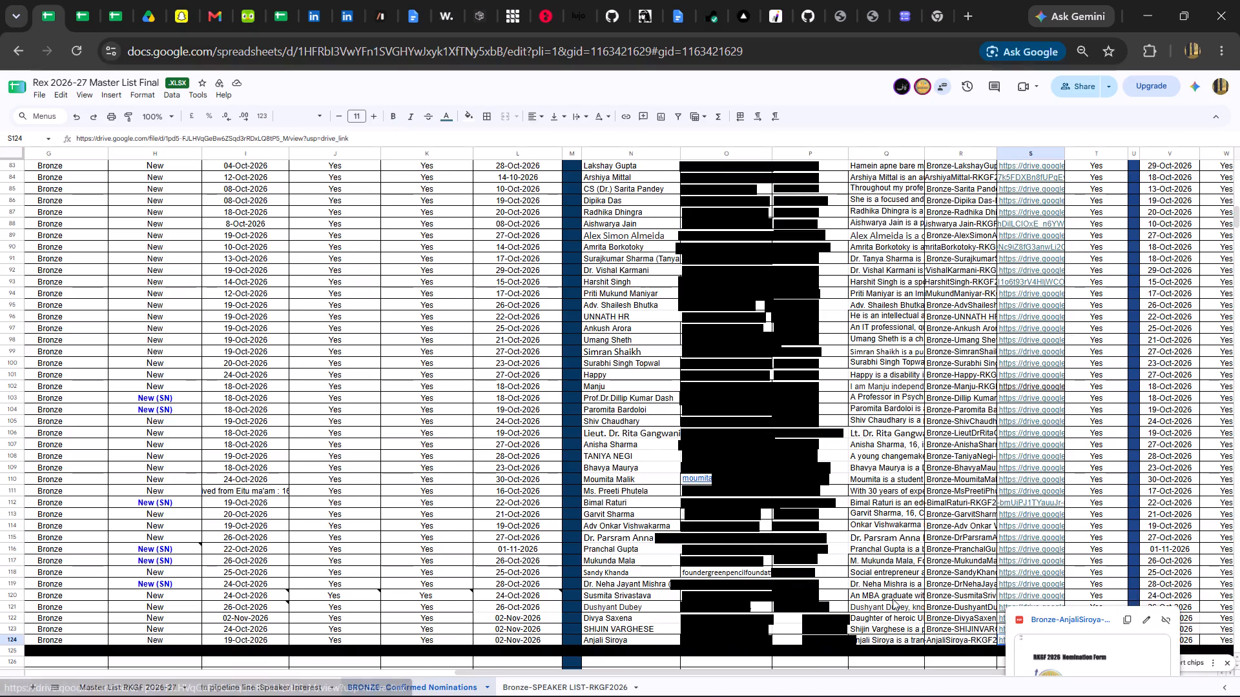
left_click(894, 629)
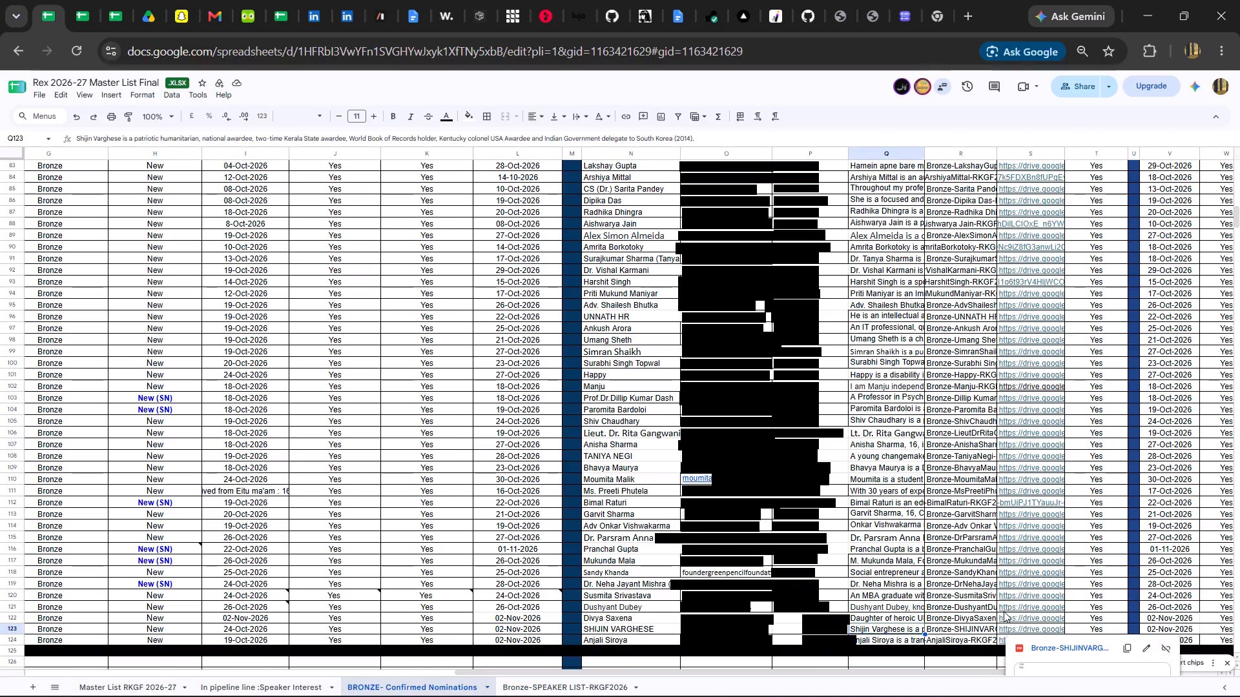
left_click(719, 605)
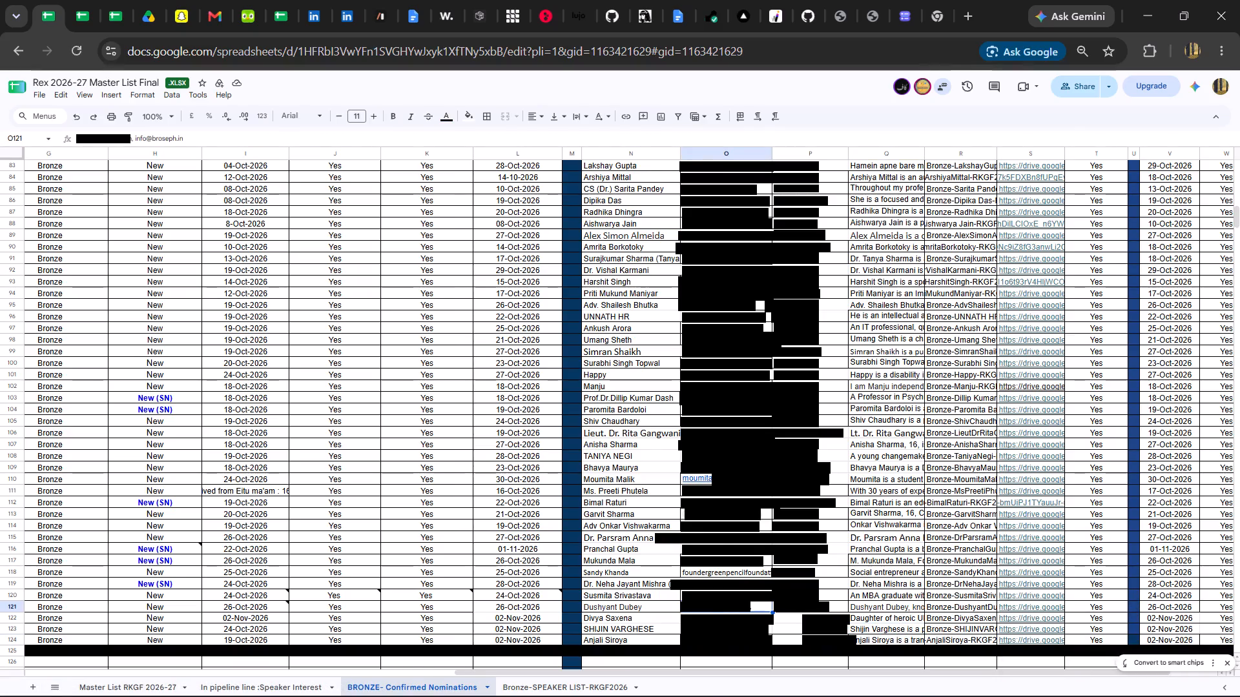
key("Right")
key("Right")
key("Right")
key("Right")
key("Right")
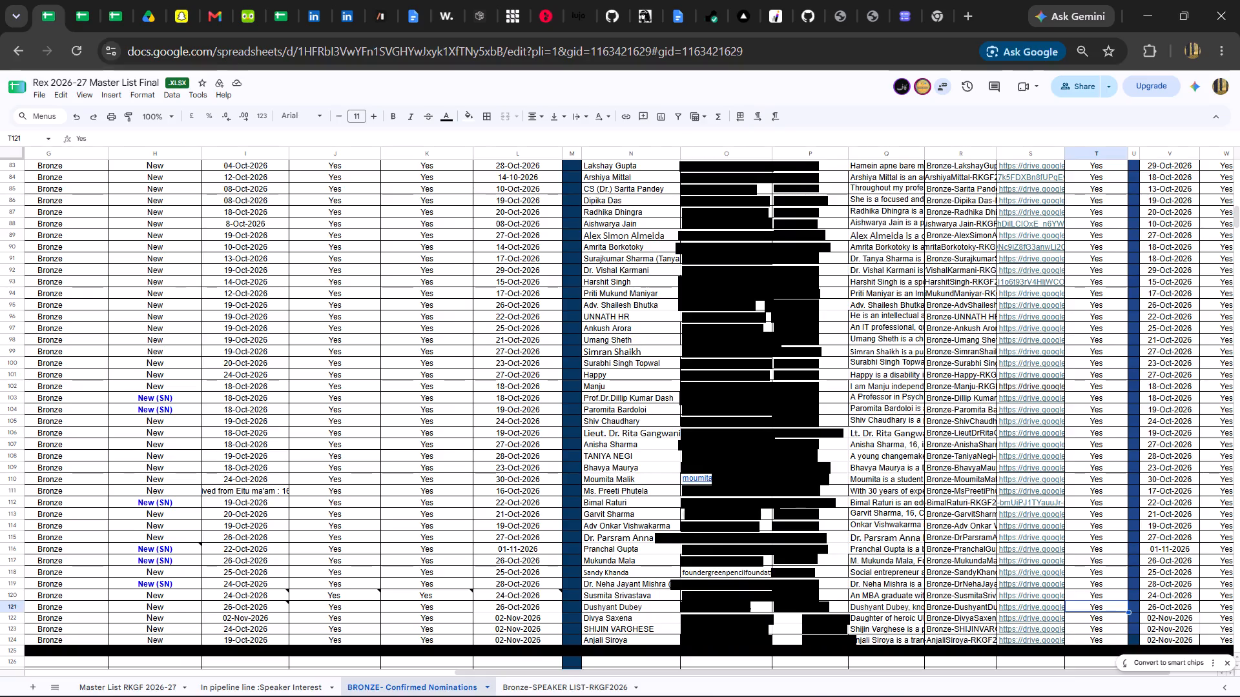
key("Left")
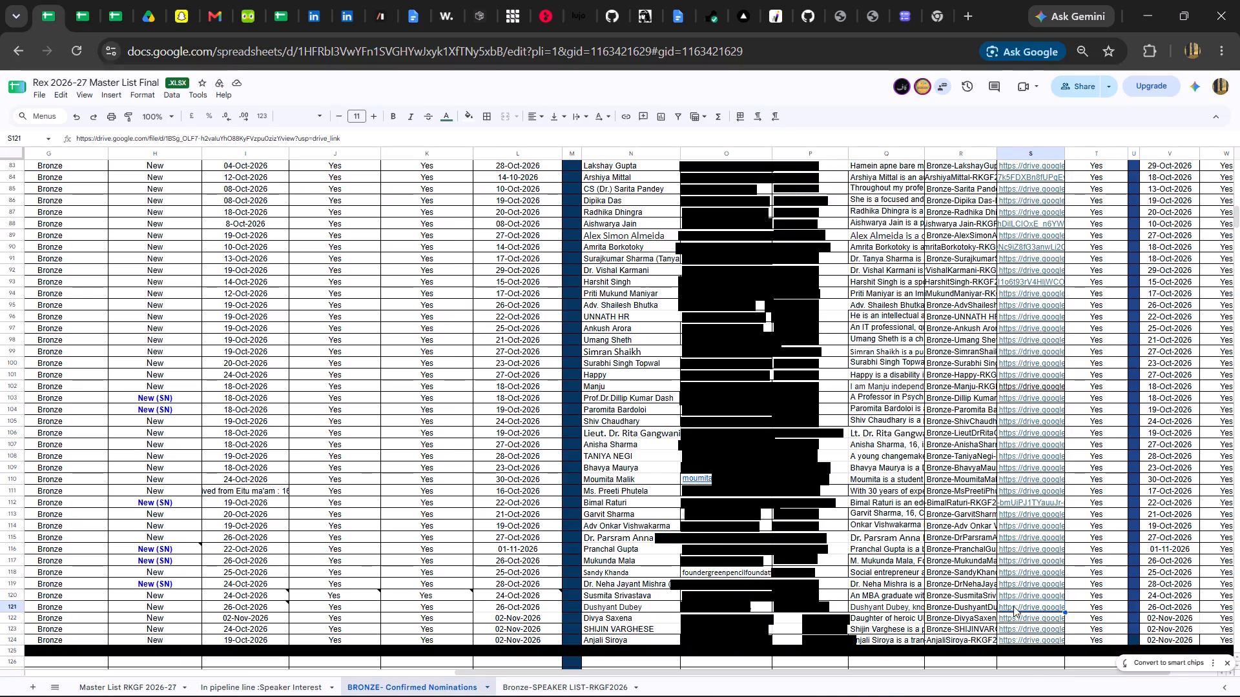
left_click(1035, 625)
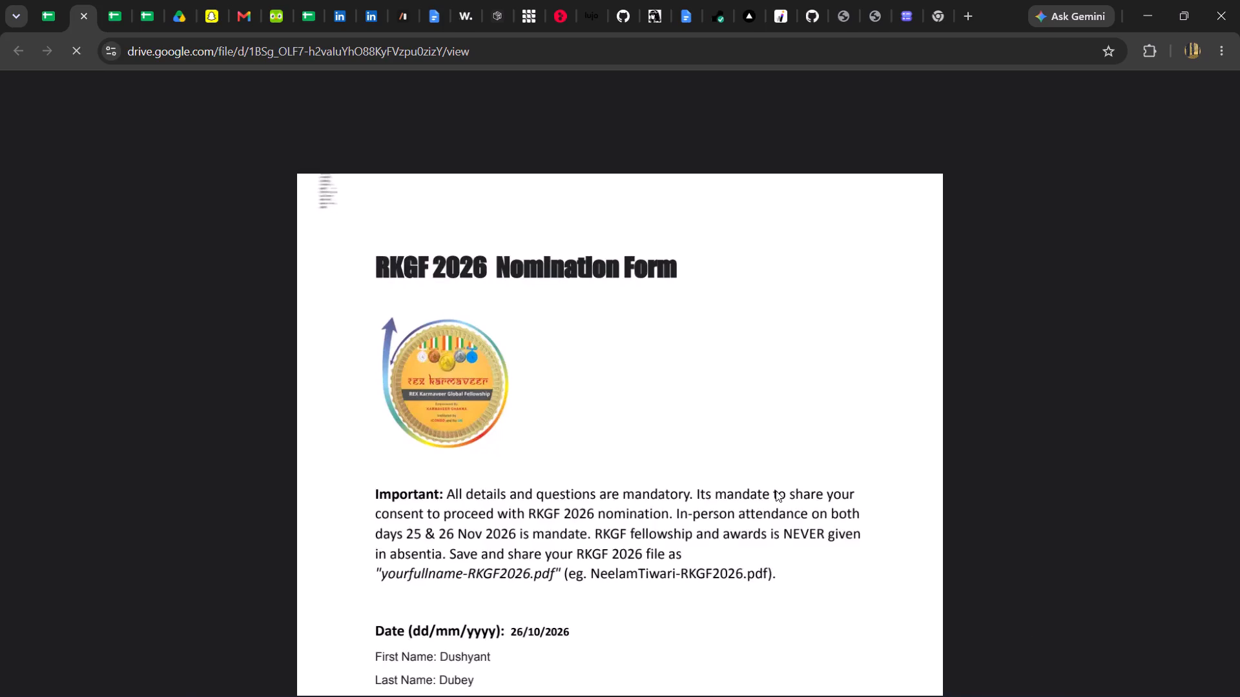
Examine the personal and contact details on page 1 of the row 121 nominee's Bronze RKGF 2026 nomination form PDF.
scroll(776, 490, "down", 5)
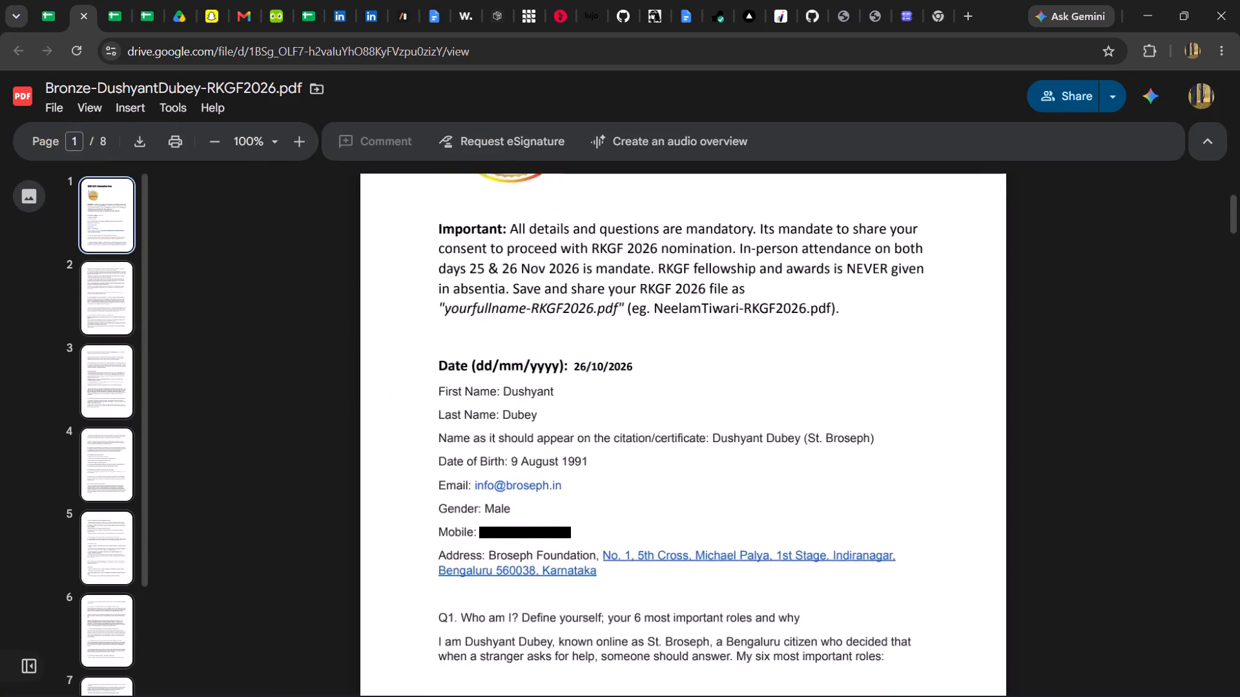
scroll(776, 490, "down", 2)
scroll(776, 490, "up", 1)
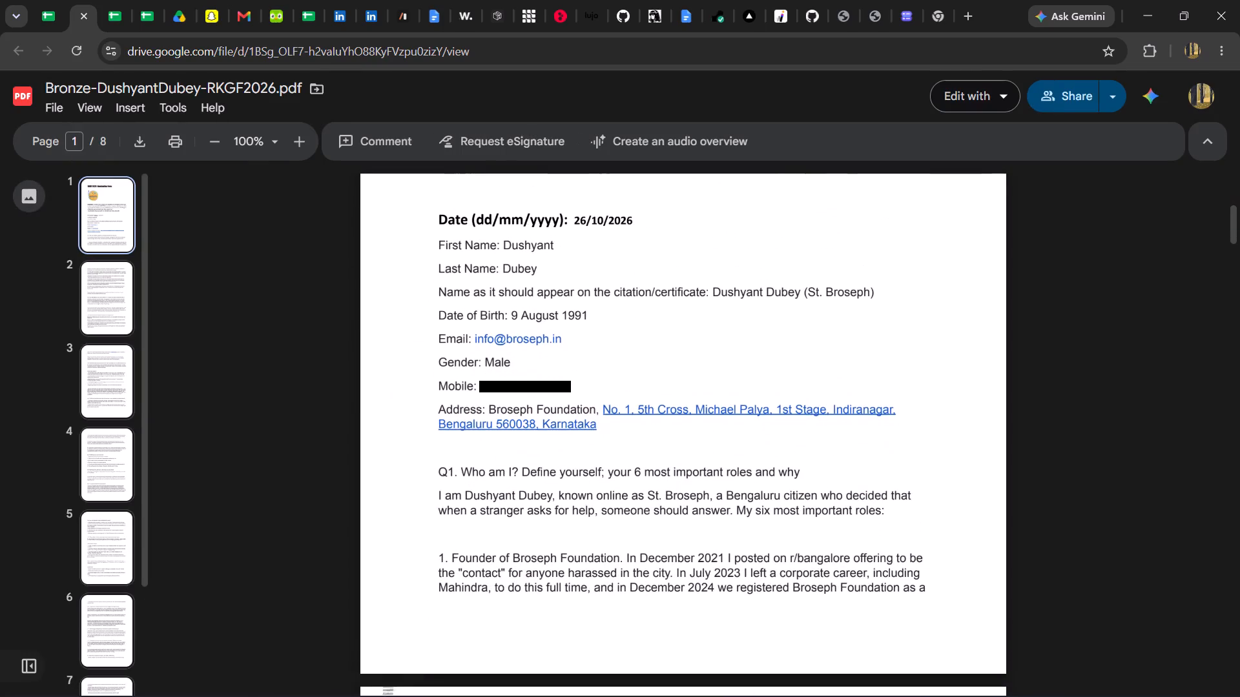
scroll(776, 490, "up", 2)
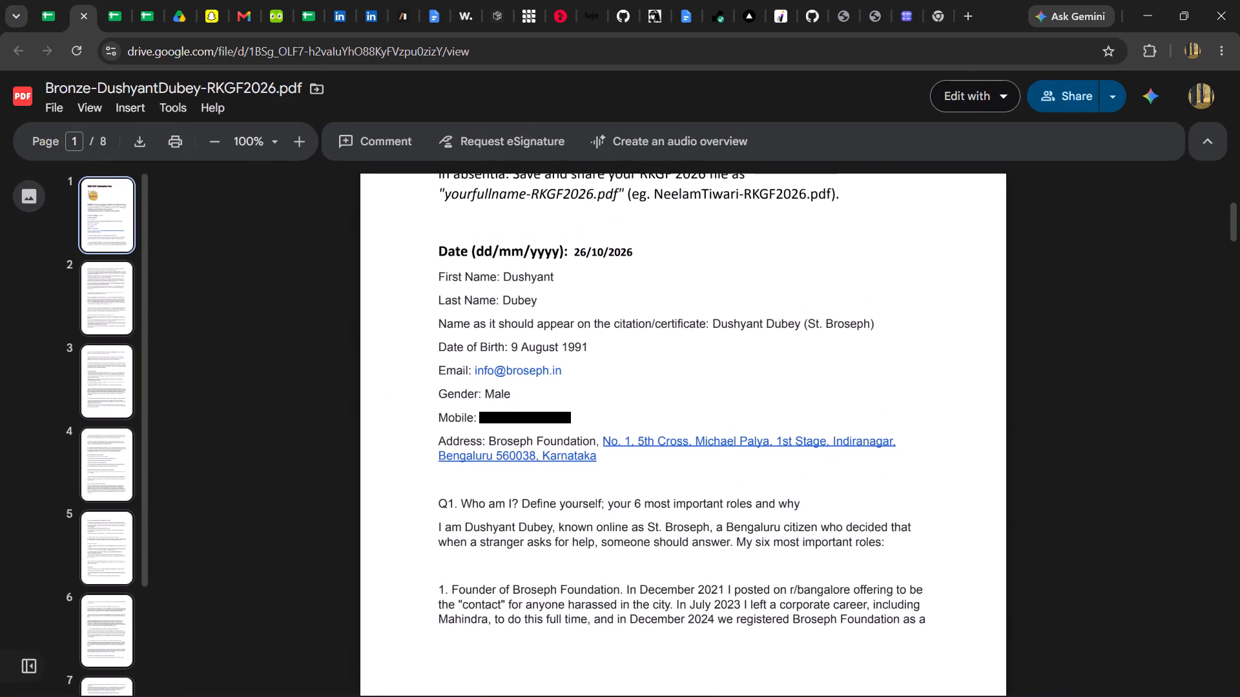
scroll(733, 463, "down", 3)
scroll(733, 463, "up", 3)
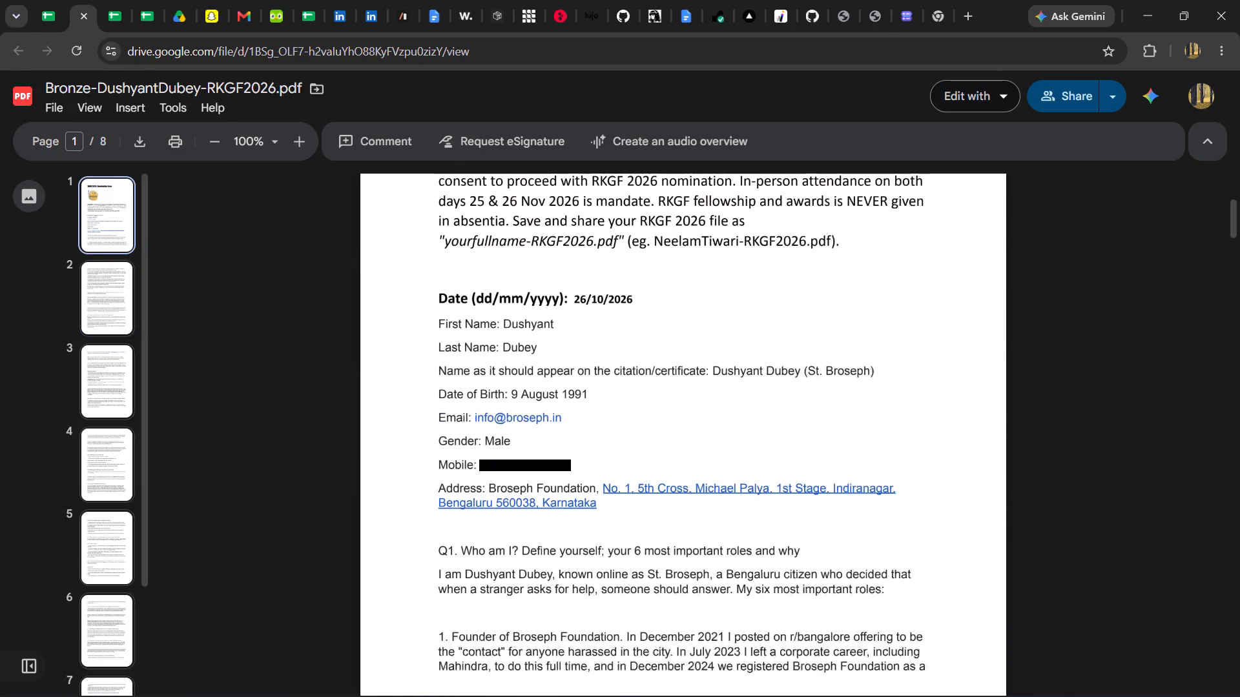
scroll(733, 463, "up", 2)
scroll(733, 463, "down", 1)
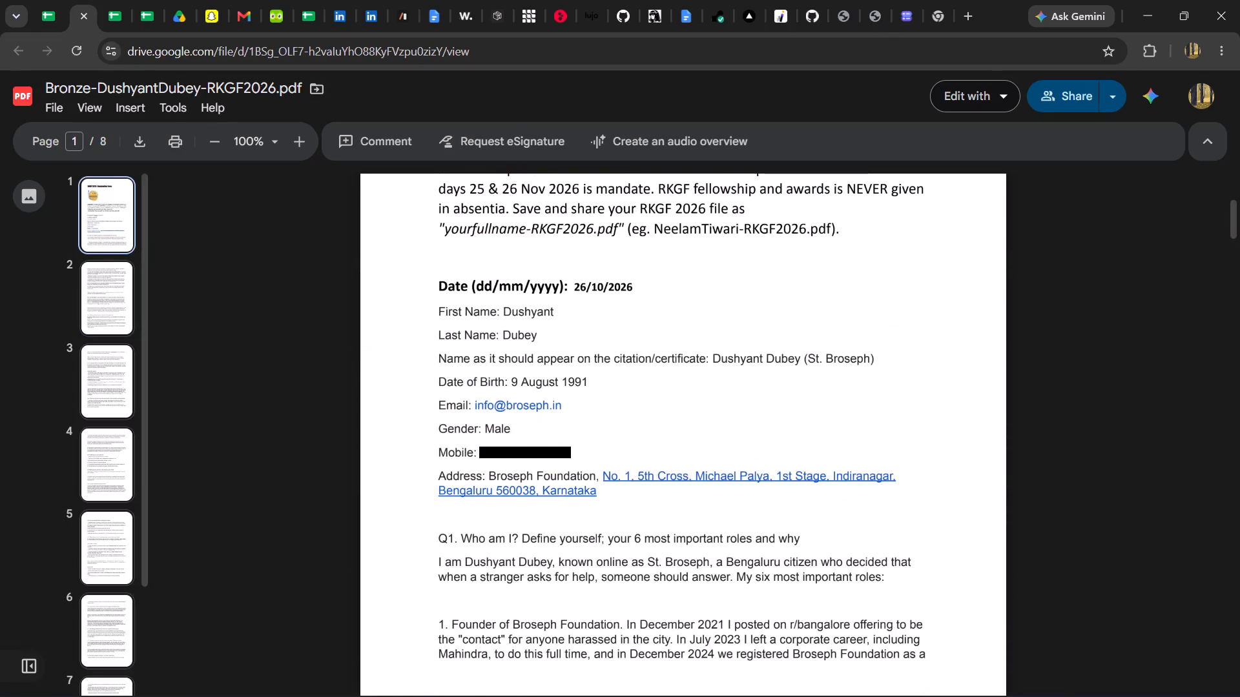
scroll(577, 476, "down", 1)
scroll(577, 476, "up", 1)
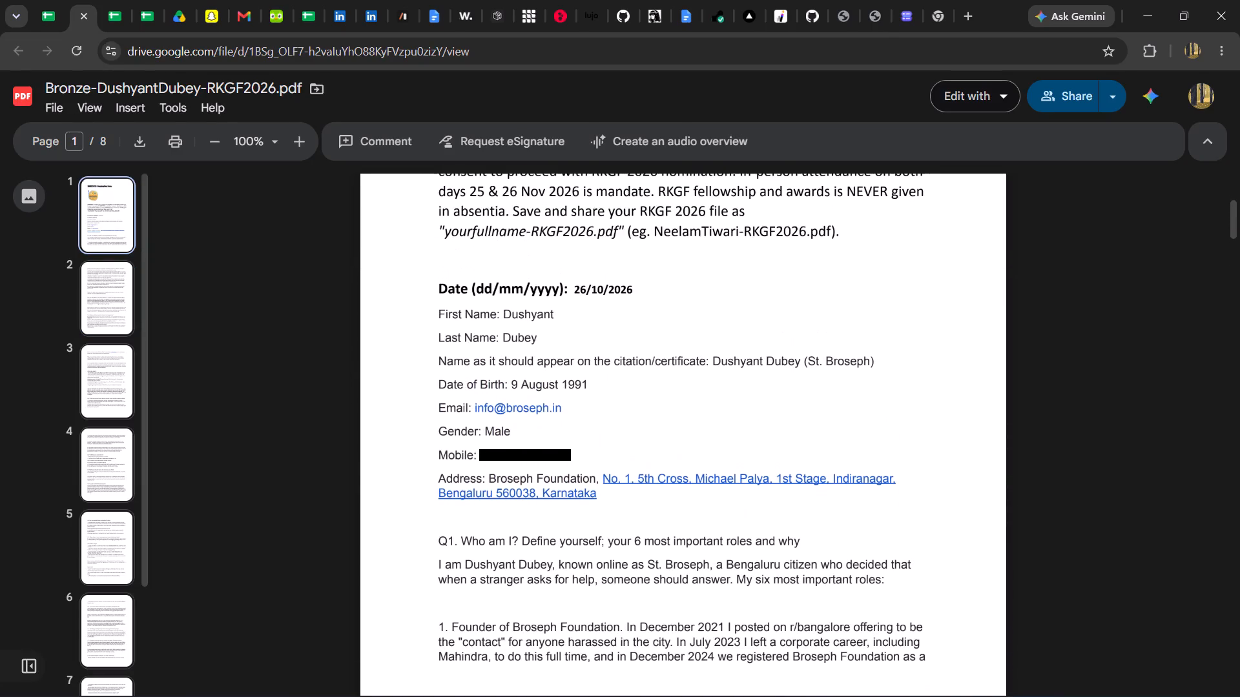
scroll(577, 476, "up", 1)
scroll(481, 354, "up", 1)
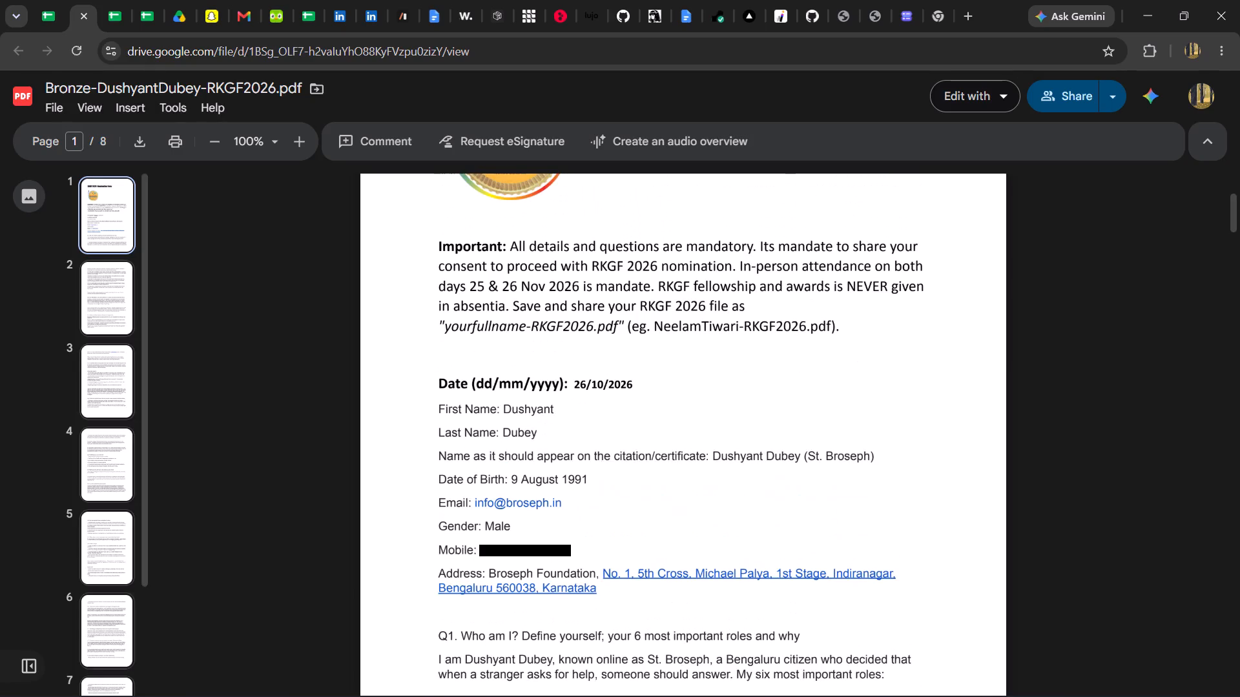
scroll(481, 354, "up", 1)
scroll(481, 354, "down", 3)
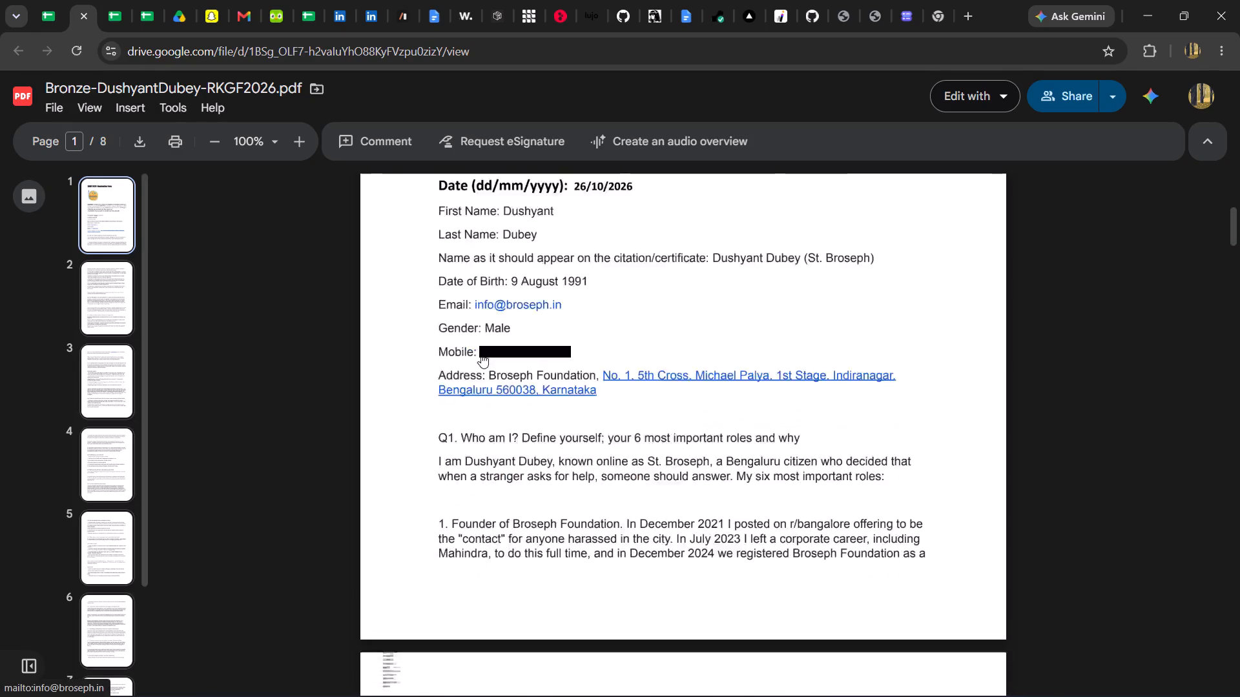
scroll(481, 354, "down", 1)
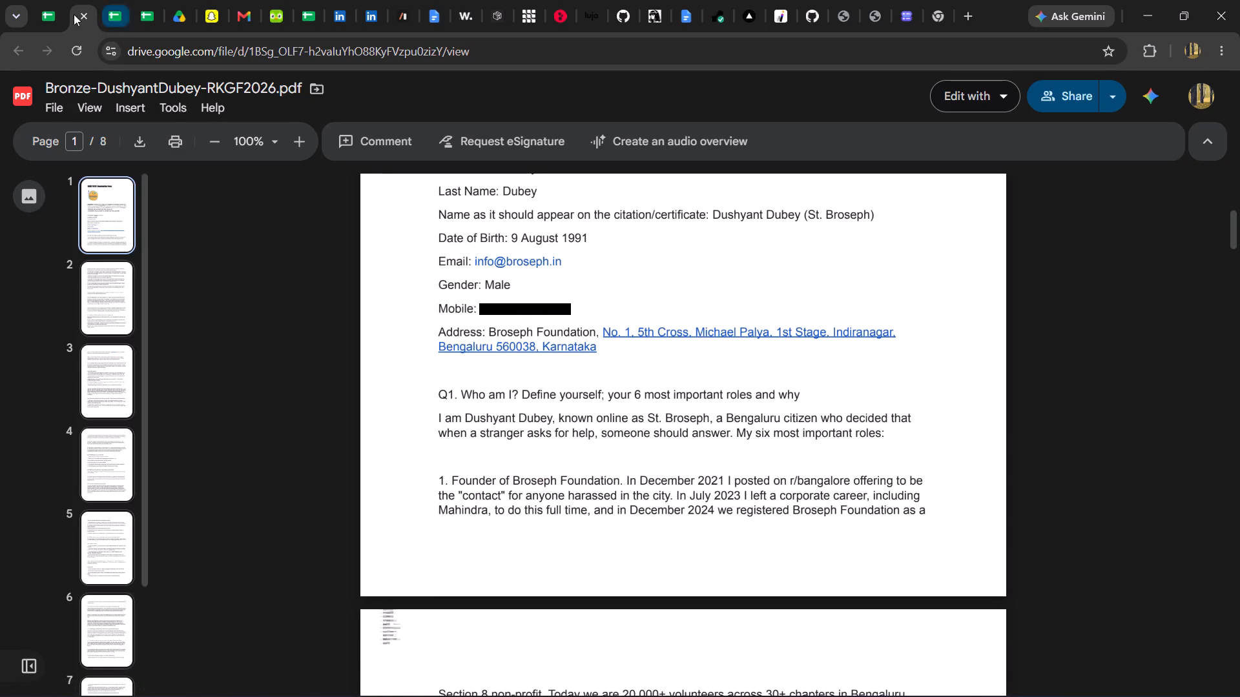
Copy the row 121 nominee's email from BRONZE- Confirmed Nominations and search for it starting from the Master List RKGF 2026-27 sheet.
left_click(44, 11)
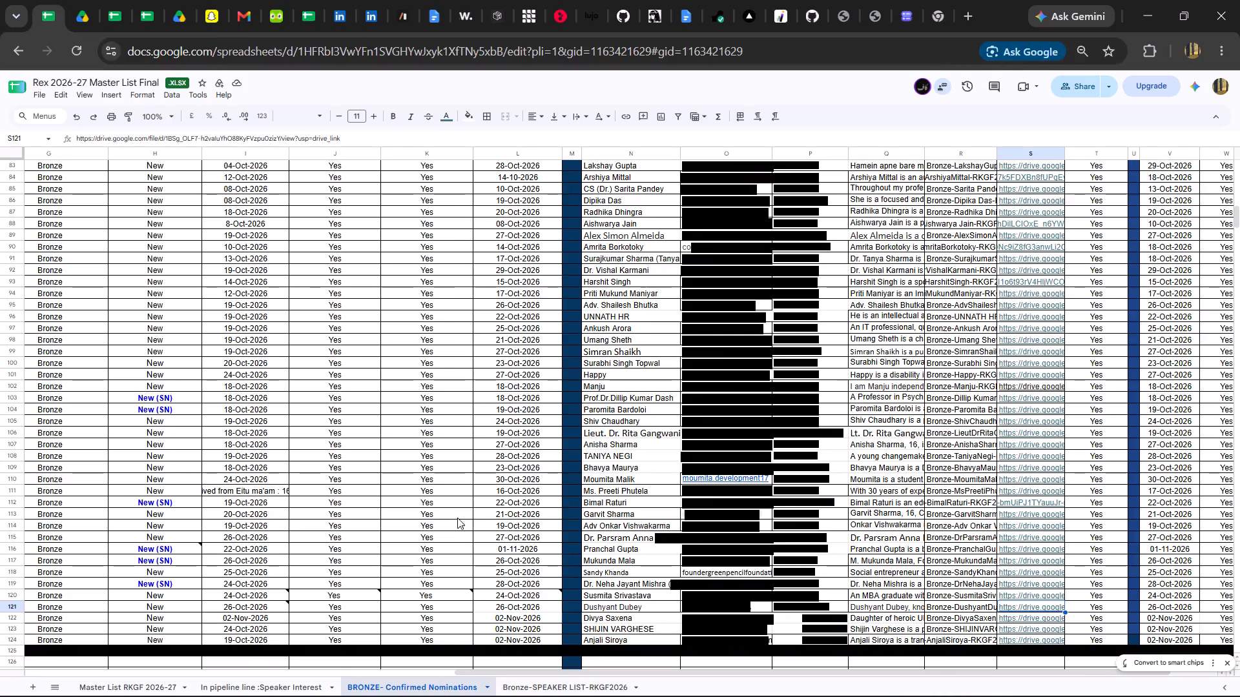
left_click(603, 612)
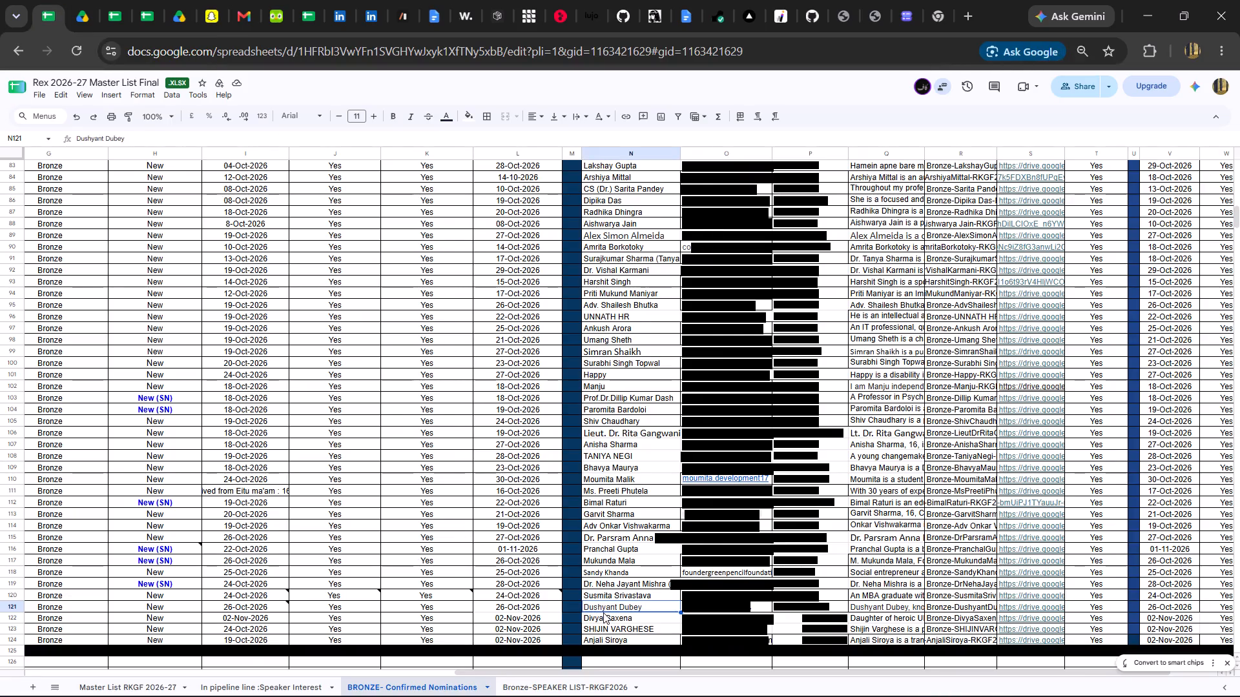
key("Right")
key("ctrl+c")
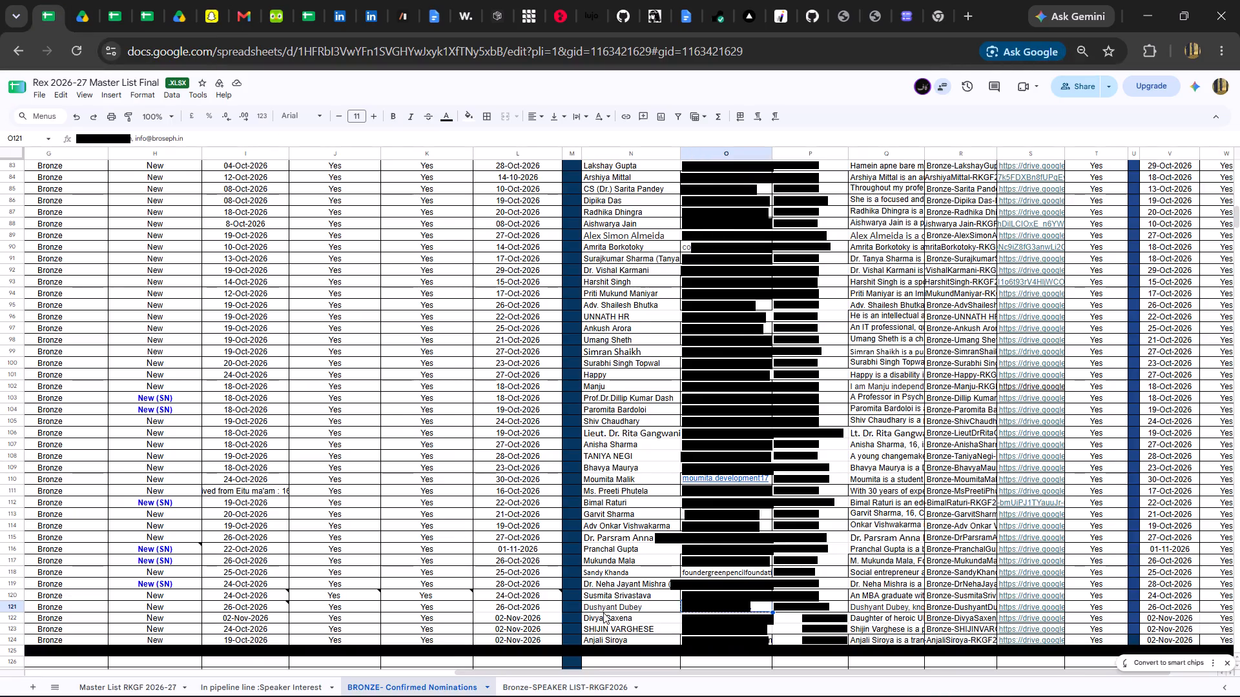
key("Left")
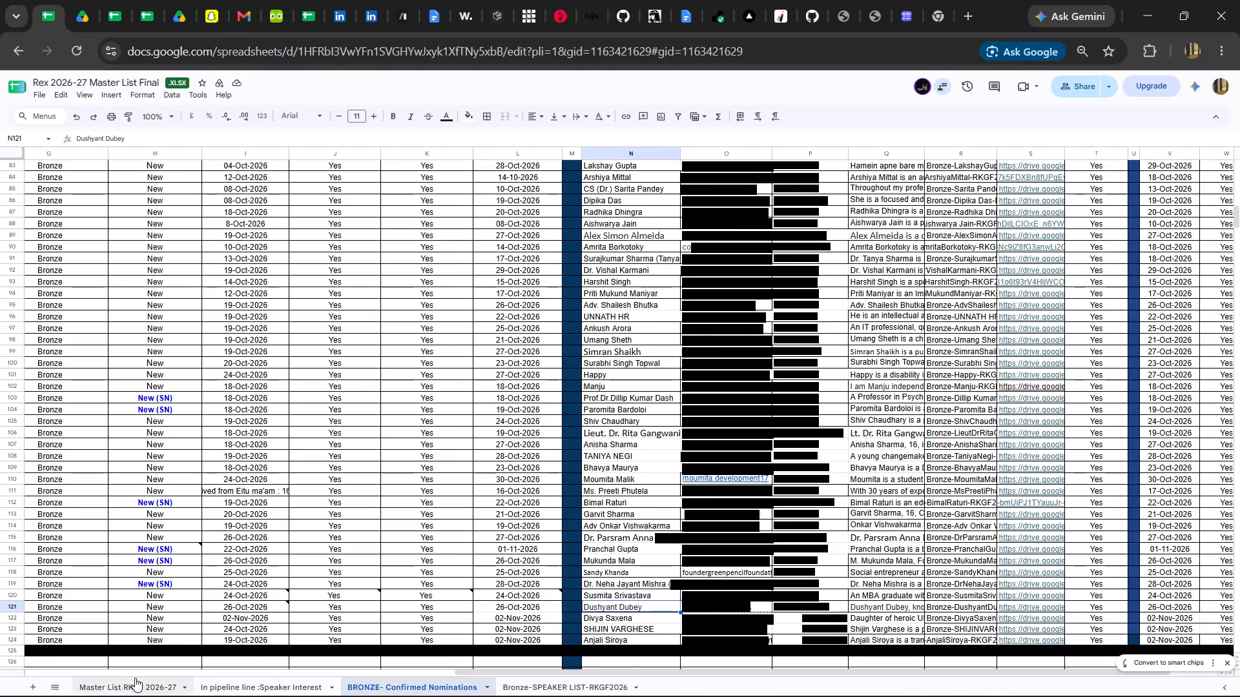
left_click(131, 687)
key("ctrl+h")
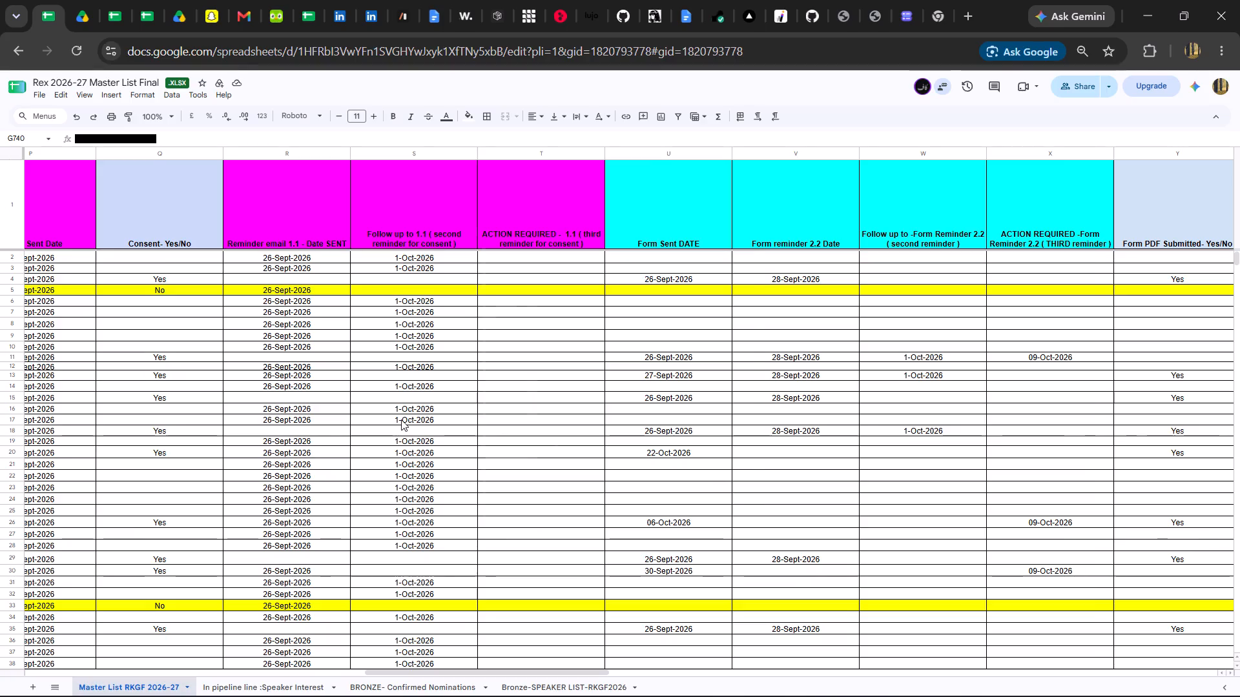
key("ctrl+v")
key("Return")
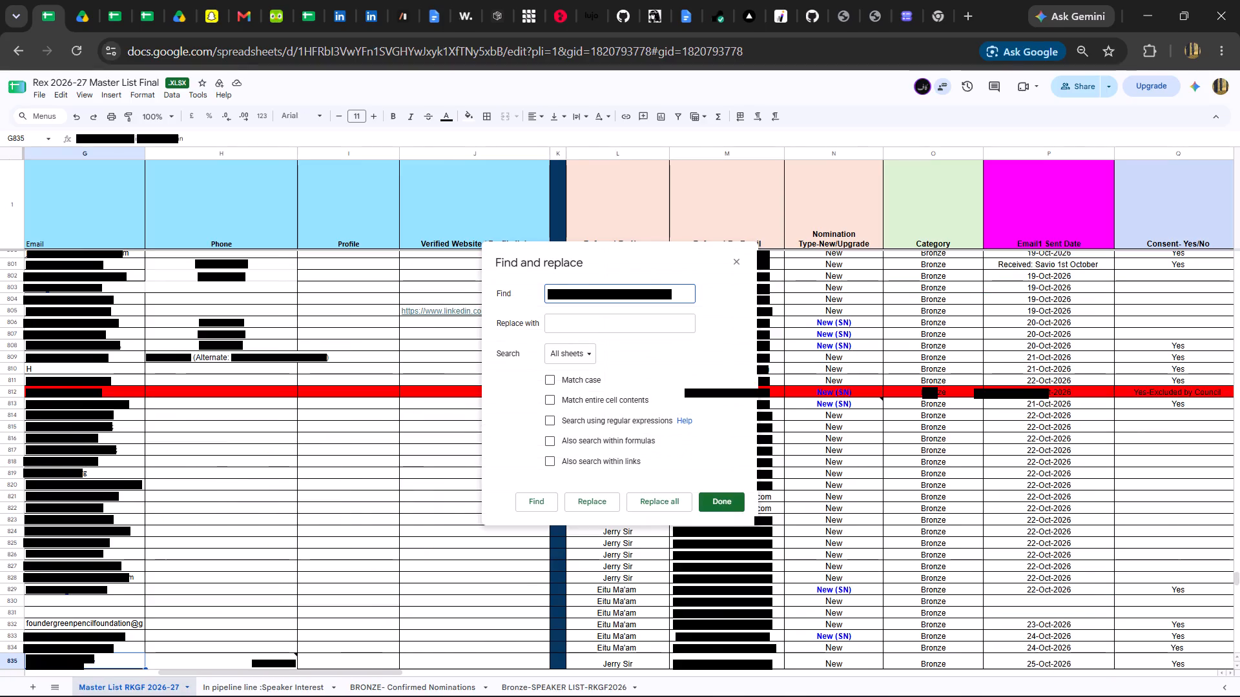
key("Escape")
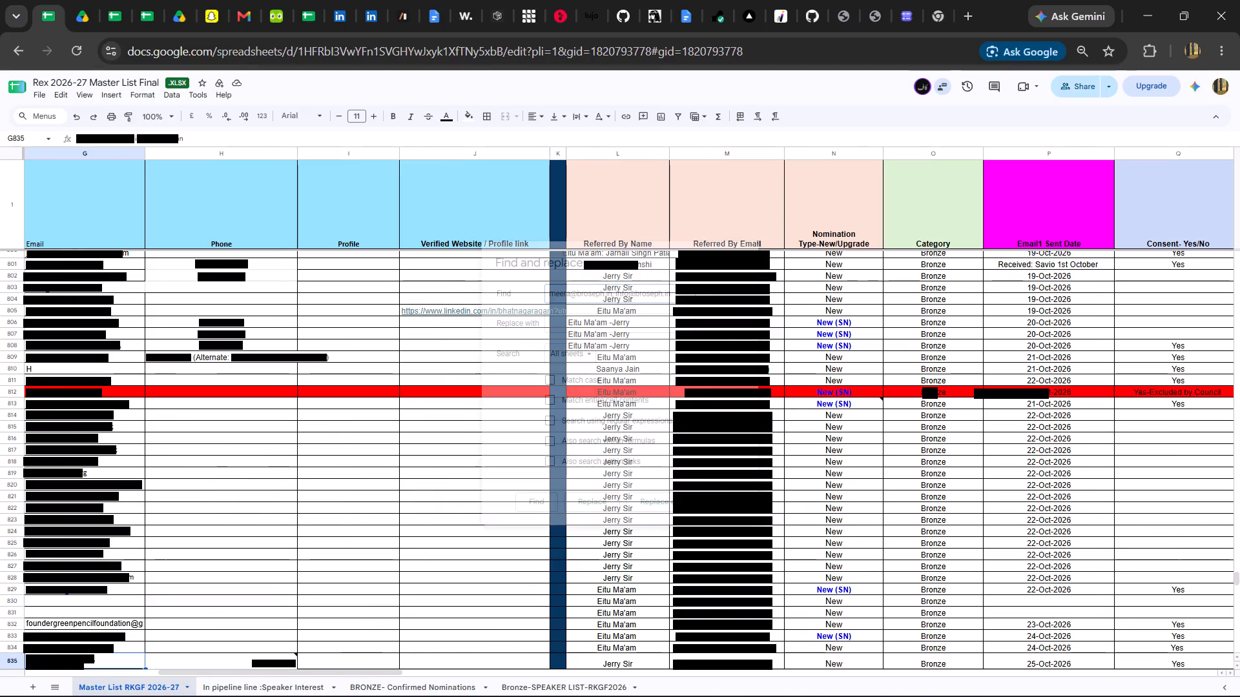
Review the nominee's Master List row 835 from the Email column across the referral, consent, form and citation columns to Comments.
key("Right")
key("Right")
key("Right")
key("Right")
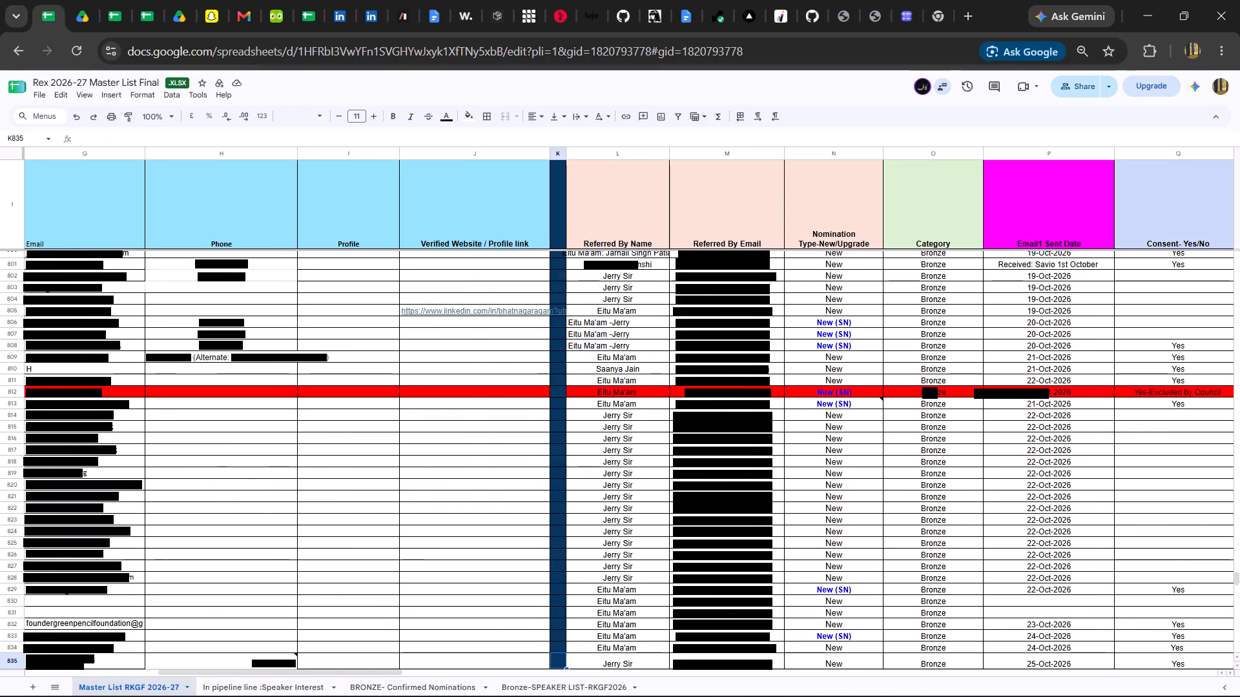
key("Right")
key("Right")
key("Right")
key("Right")
key("Right")
key("Right")
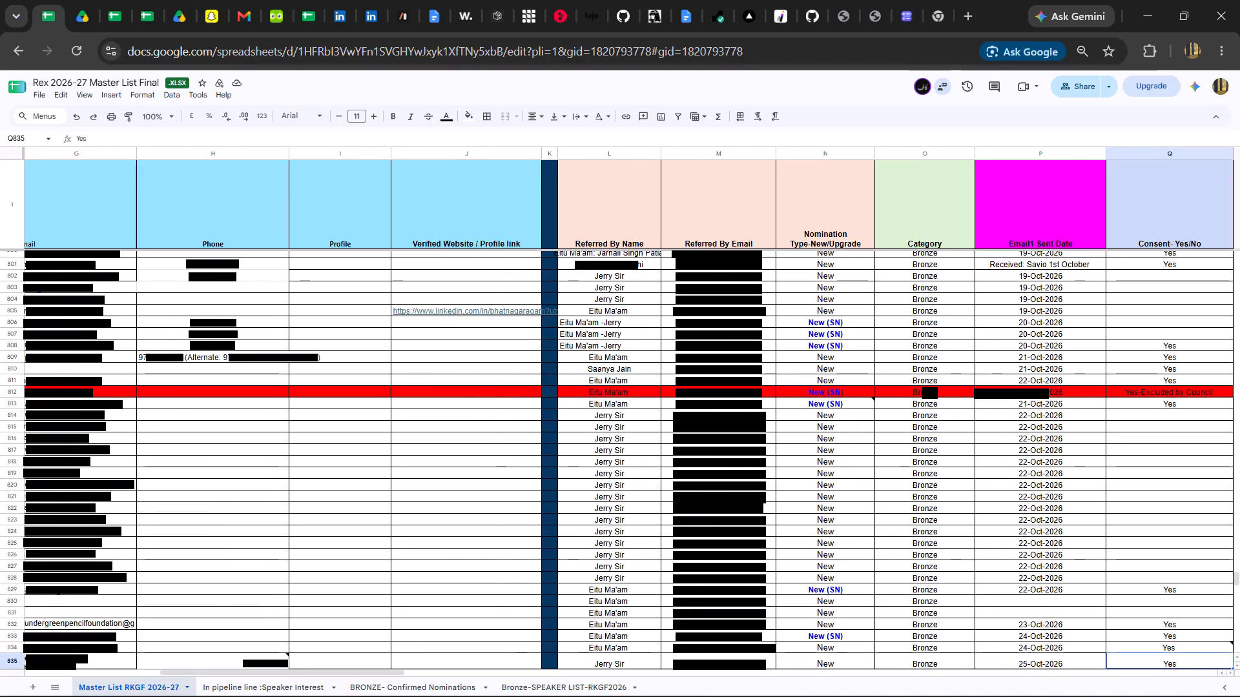
key("Right")
key("Right")
key("Right")
key("Right")
key("Right")
key("Right")
key("Right")
key("Right")
key("Right")
key("Right")
key("Right")
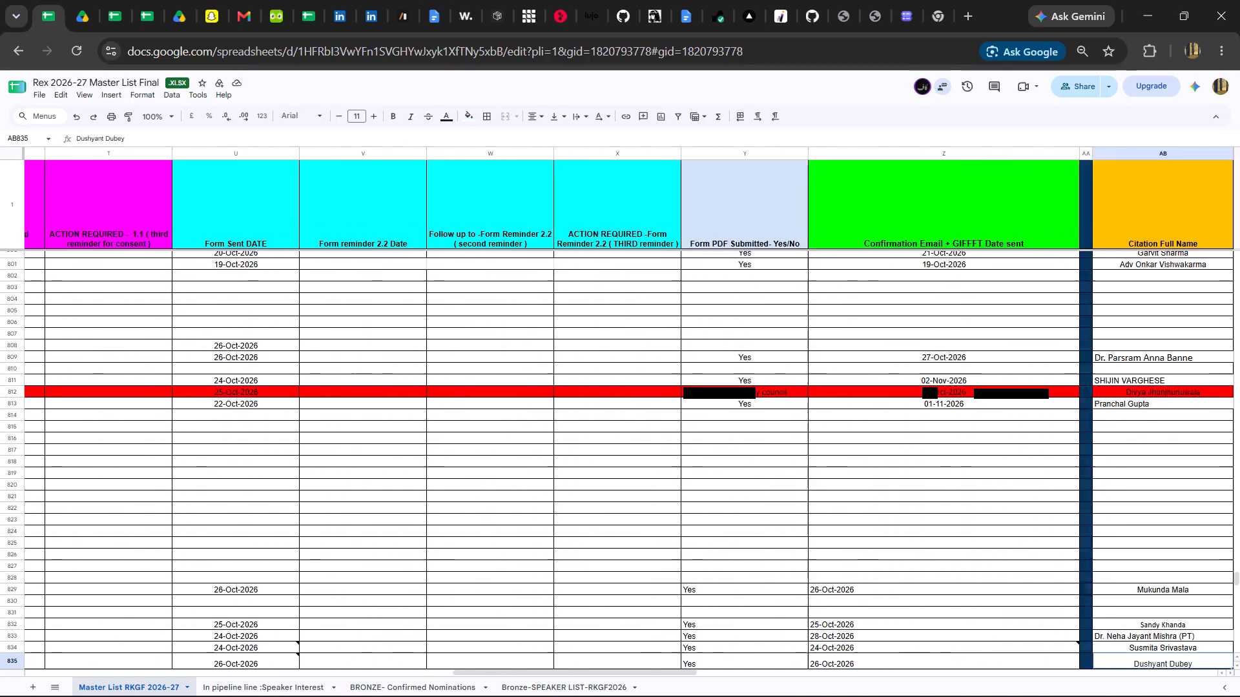
key("Right")
key("Right")
key("Right")
key("Right")
key("Right")
key("Right")
key("Right")
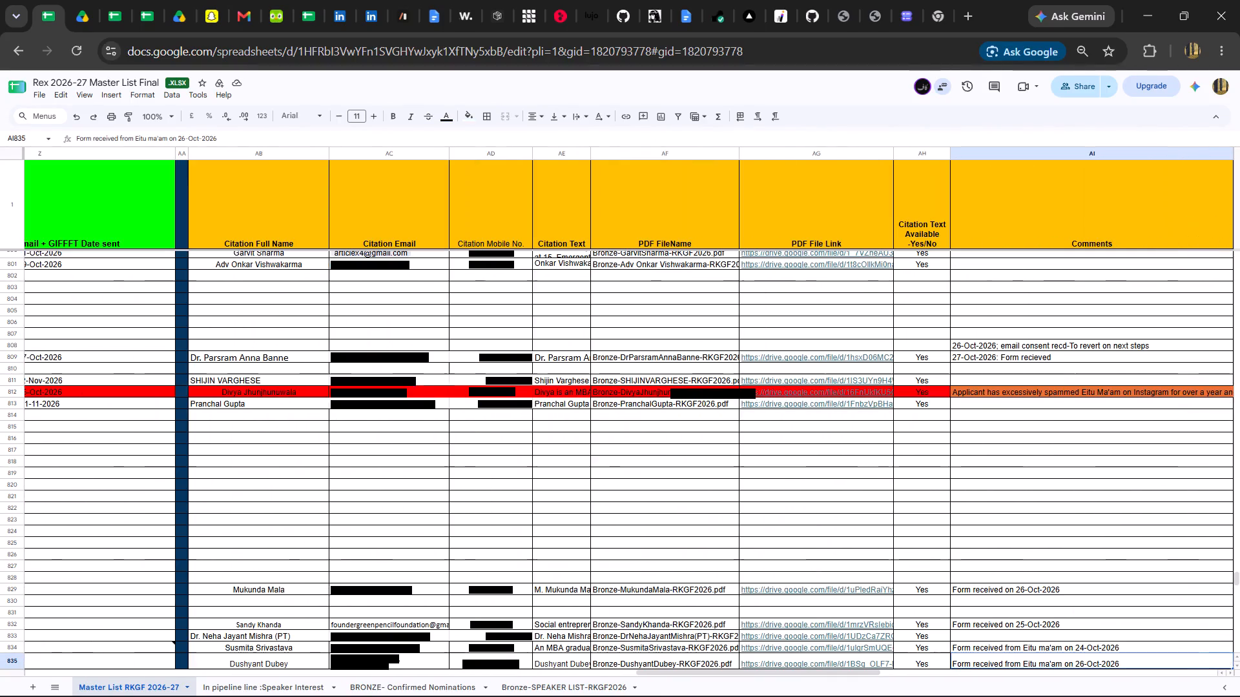
key("Right")
key("Left")
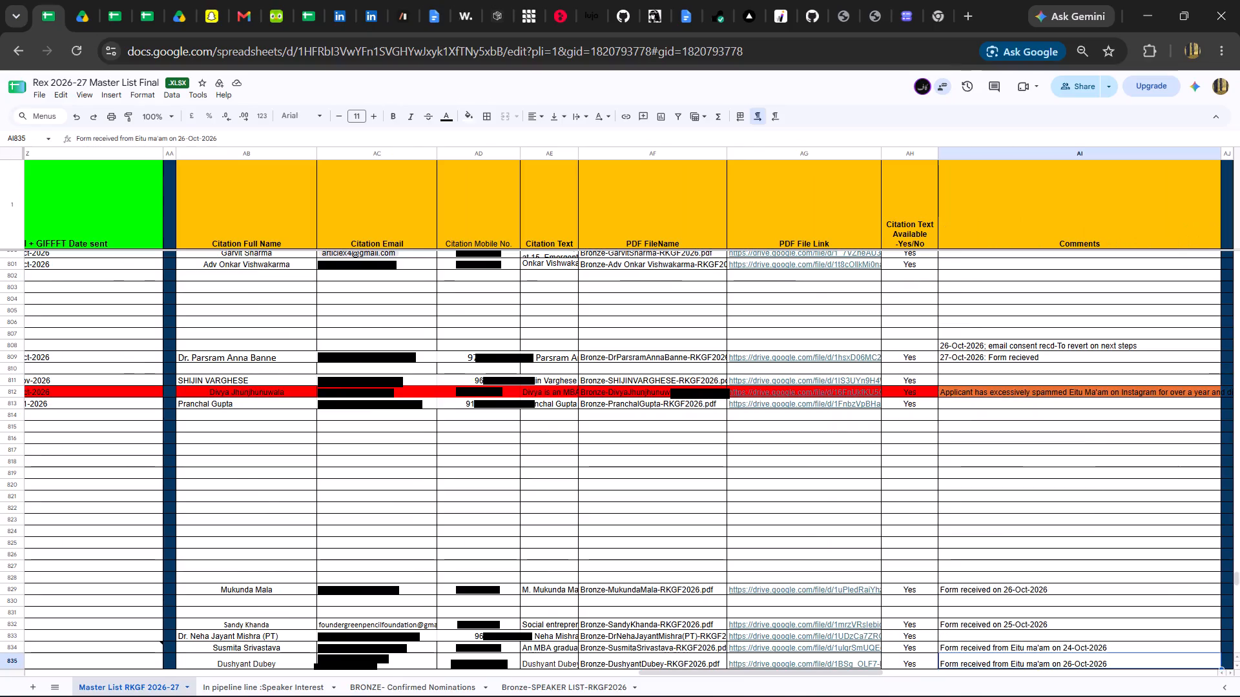
Recheck row 835's citation entries from PDF File Link back to Citation Full Name and Citation Email.
key("Left")
key("Left")
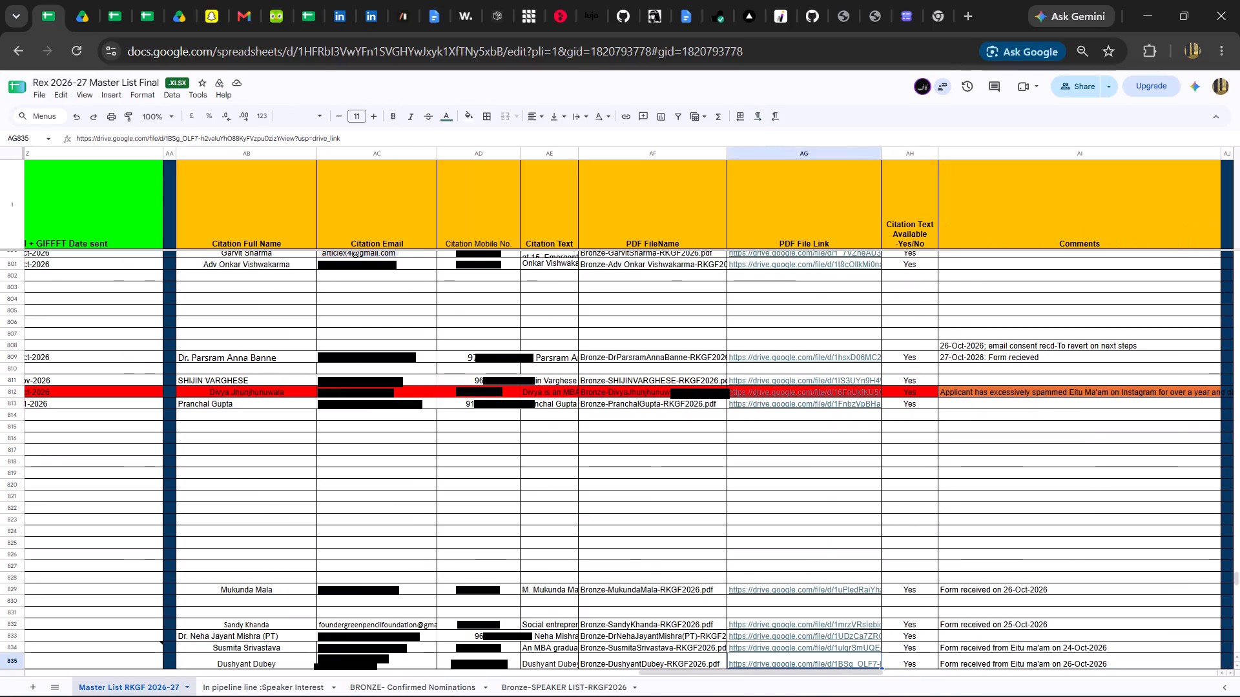
key("Left")
key("Left")
key("Left")
key("Left")
key("Left")
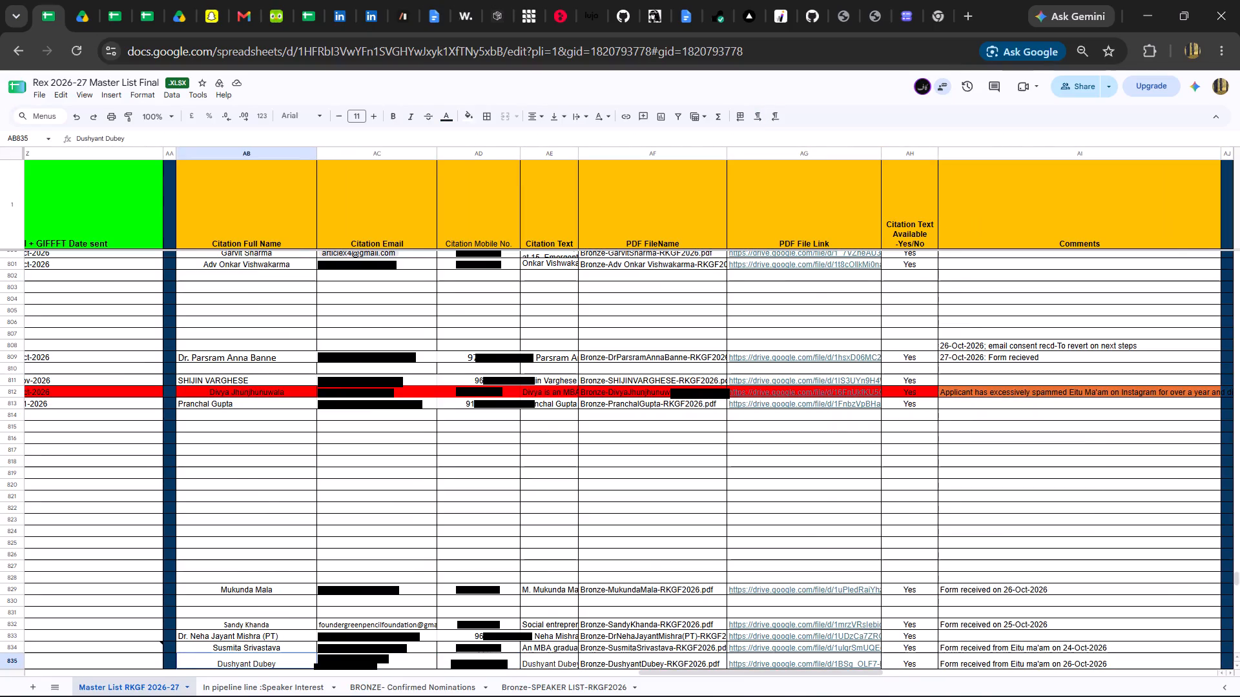
key("Right")
scroll(401, 419, "down", 1)
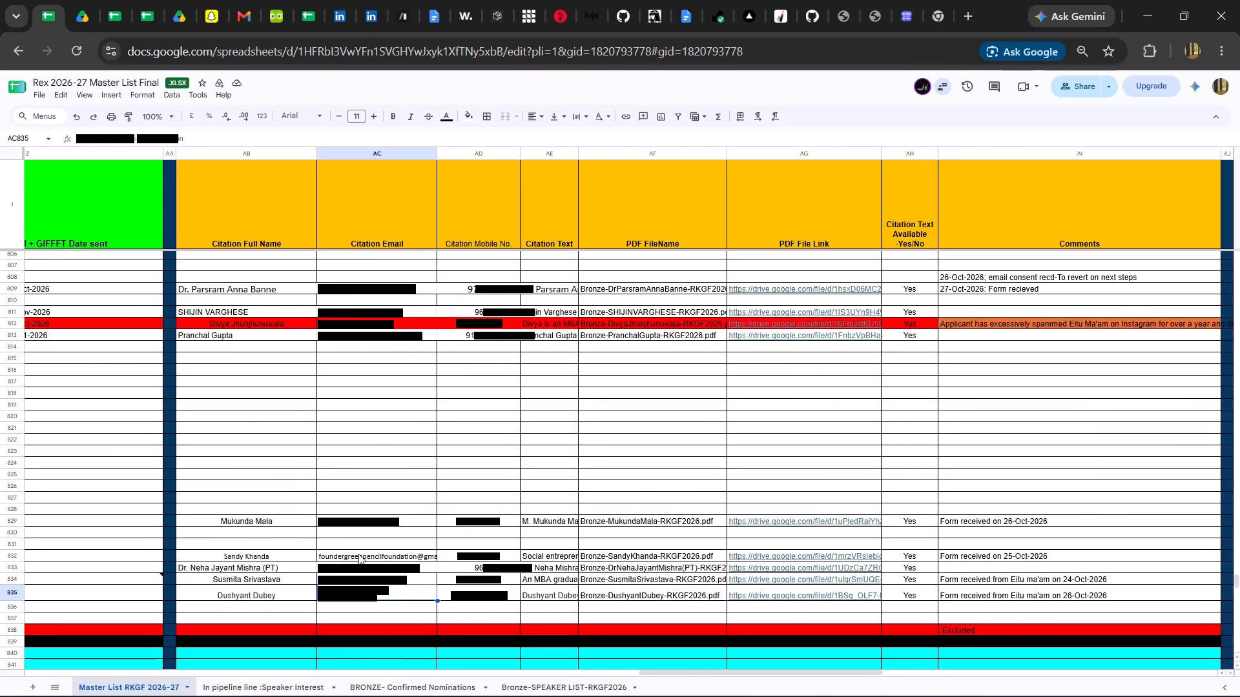
Open the nomination form PDF linked for the row 120 nominee in BRONZE- Confirmed Nominations.
left_click(395, 691)
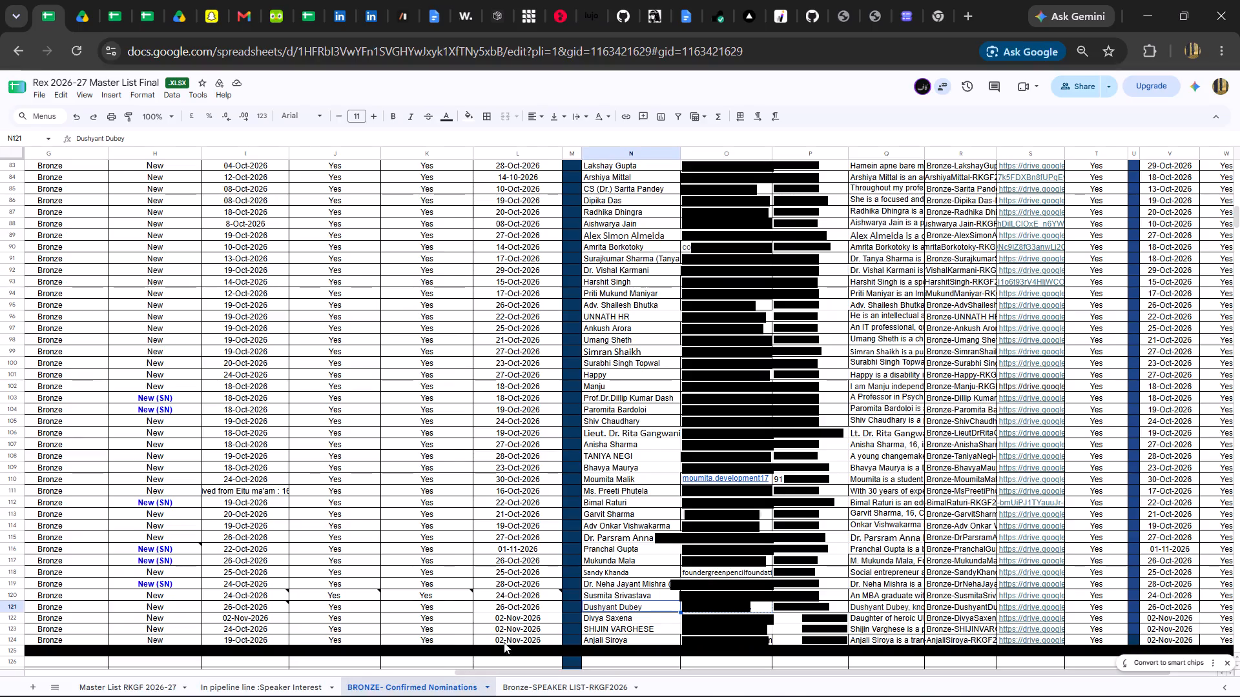
left_click(598, 597)
key("Right")
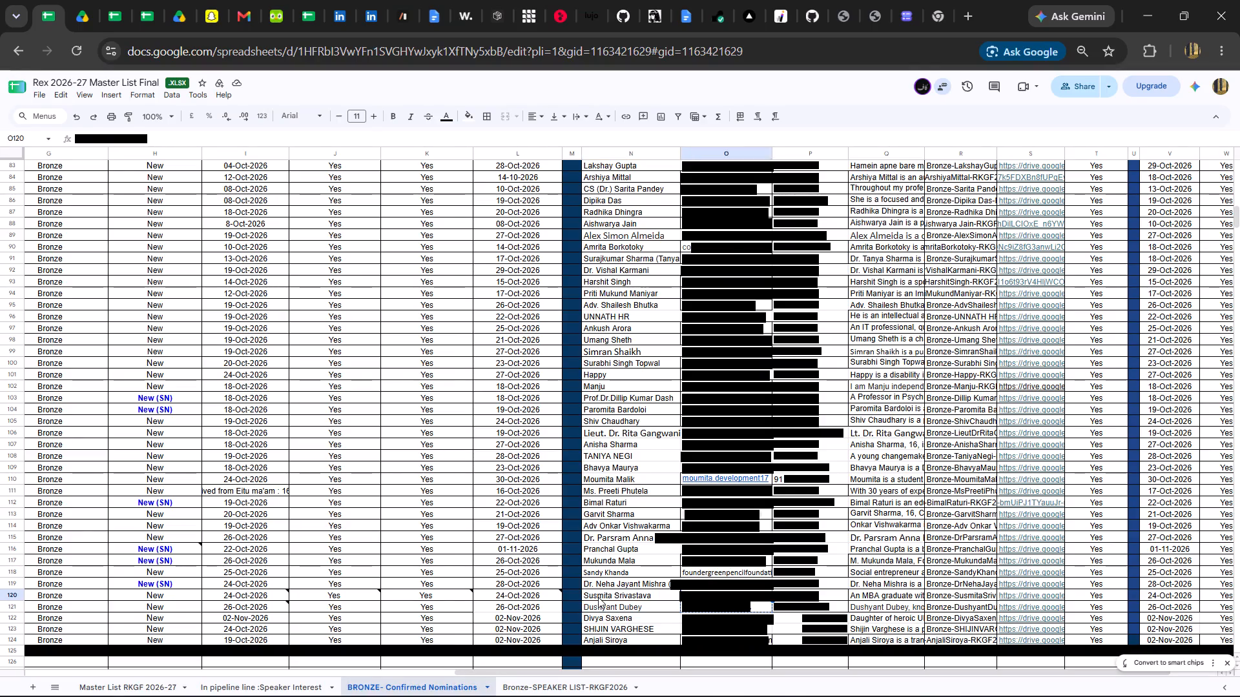
key("Right")
key("Right")
key("Right")
key("Right")
key("Right")
key("Left")
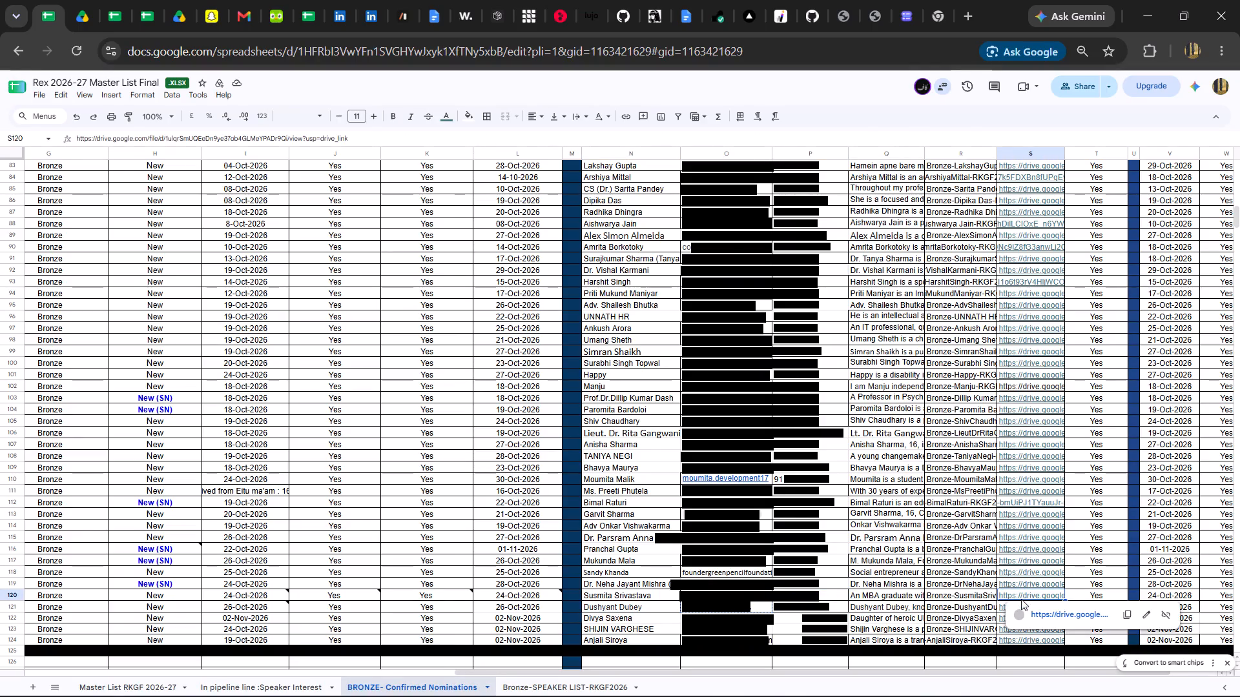
left_click(1042, 614)
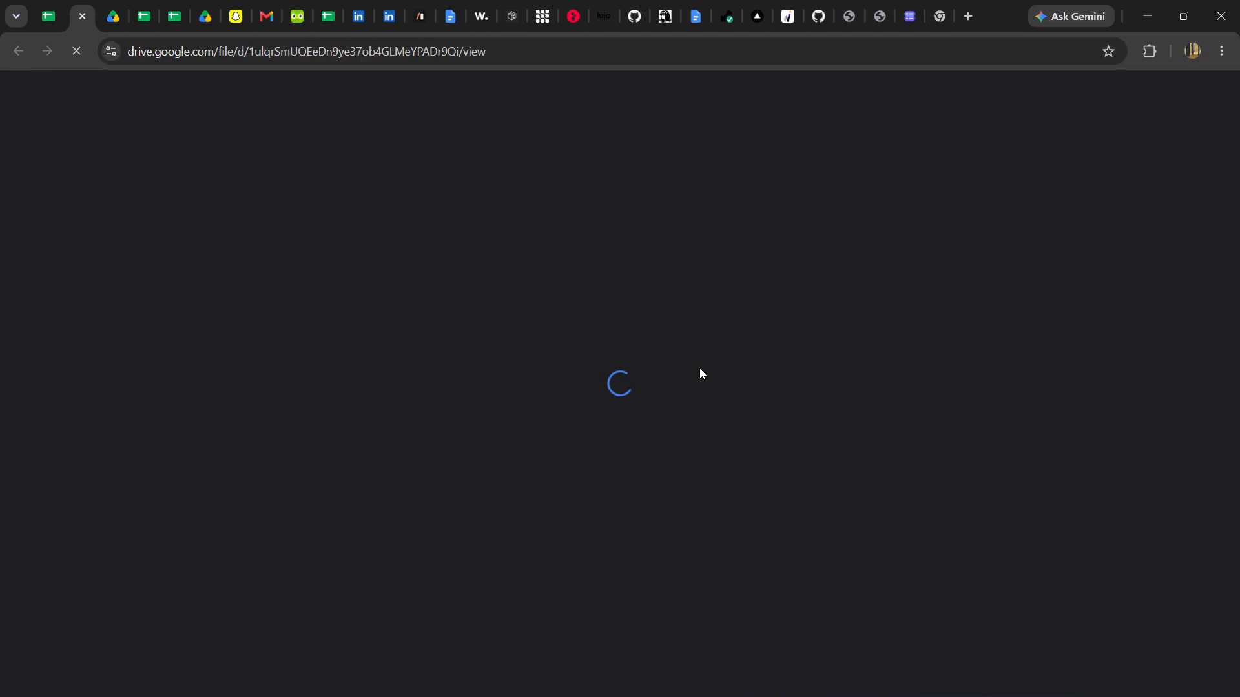
Compare the personal details in the row 120 nominee's nomination form PDF with the name entered in BRONZE- Confirmed Nominations.
scroll(668, 368, "down", 2)
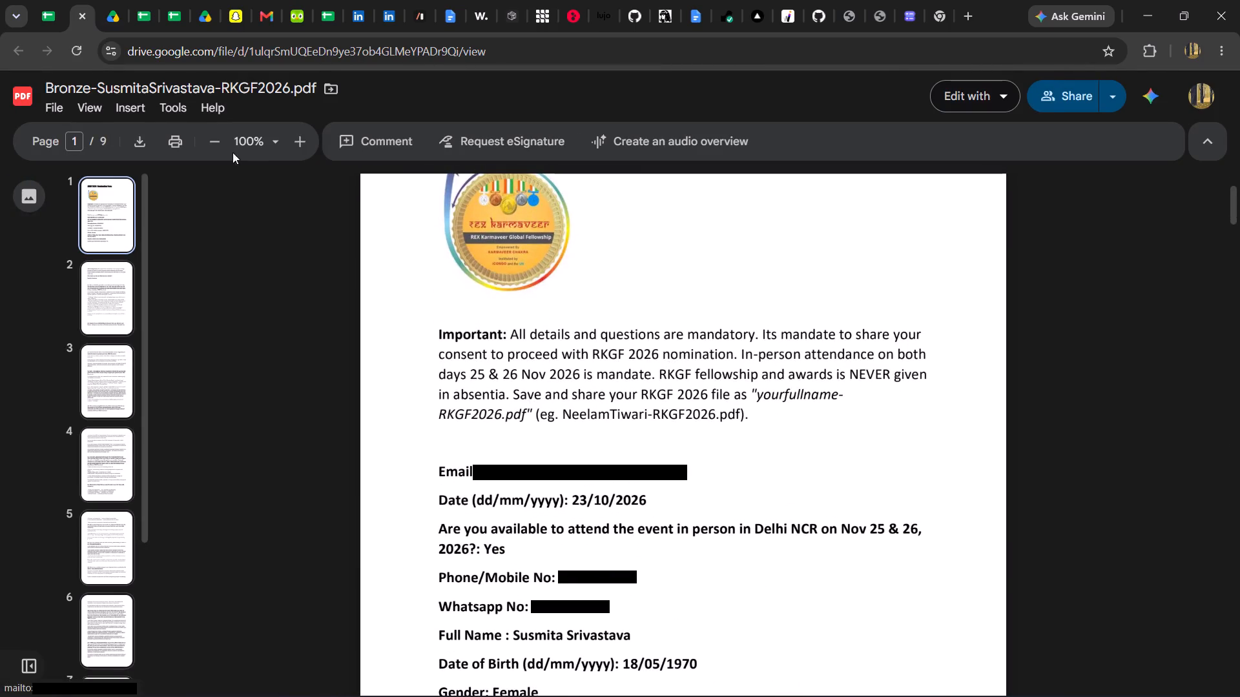
left_click(46, 21)
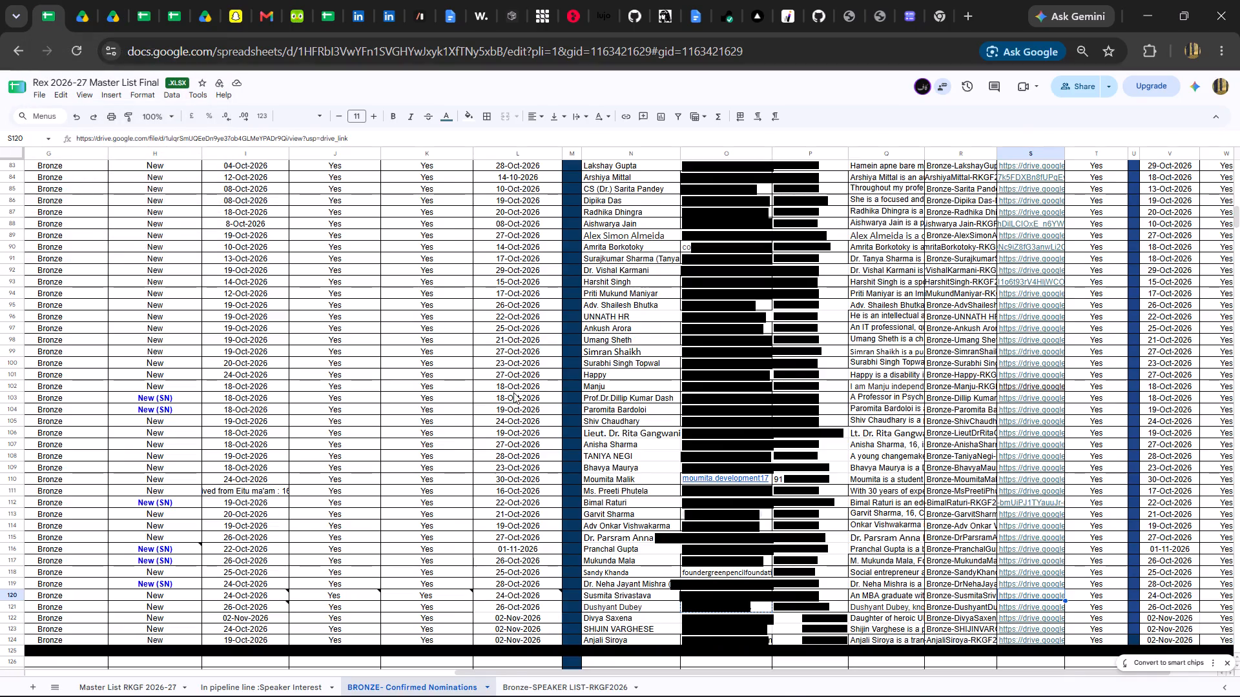
key("Left")
key("Left")
key("Left")
key("Left")
key("Left")
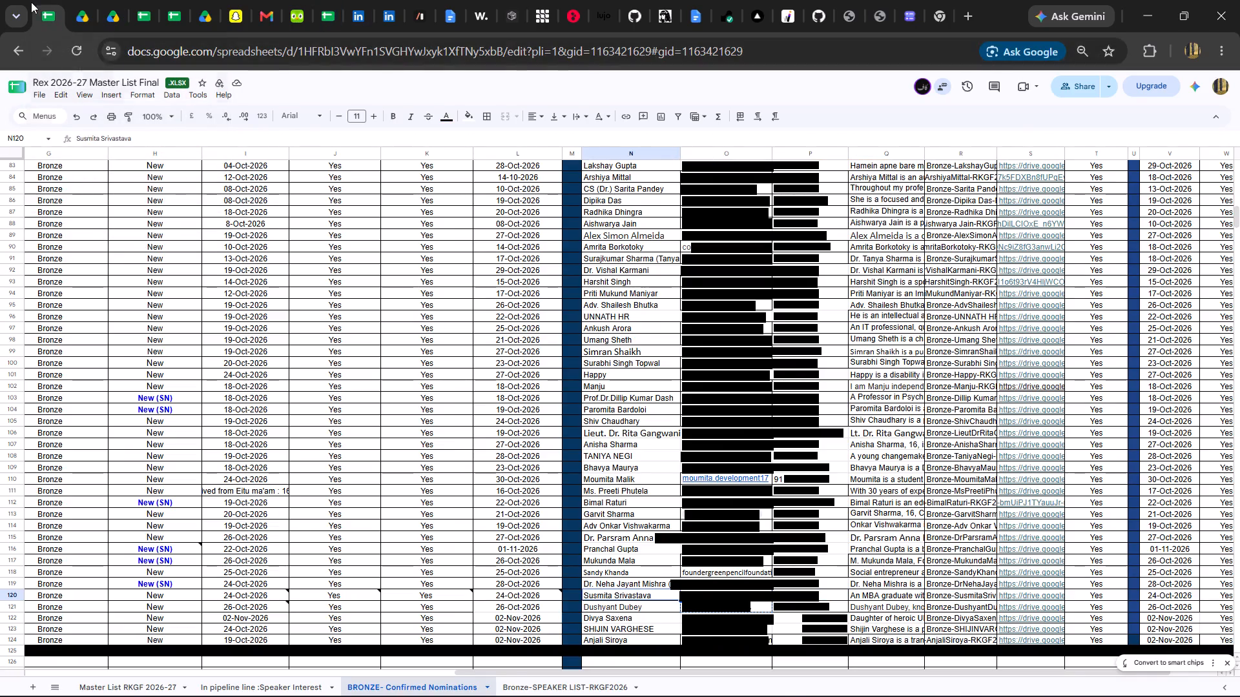
left_click(74, 12)
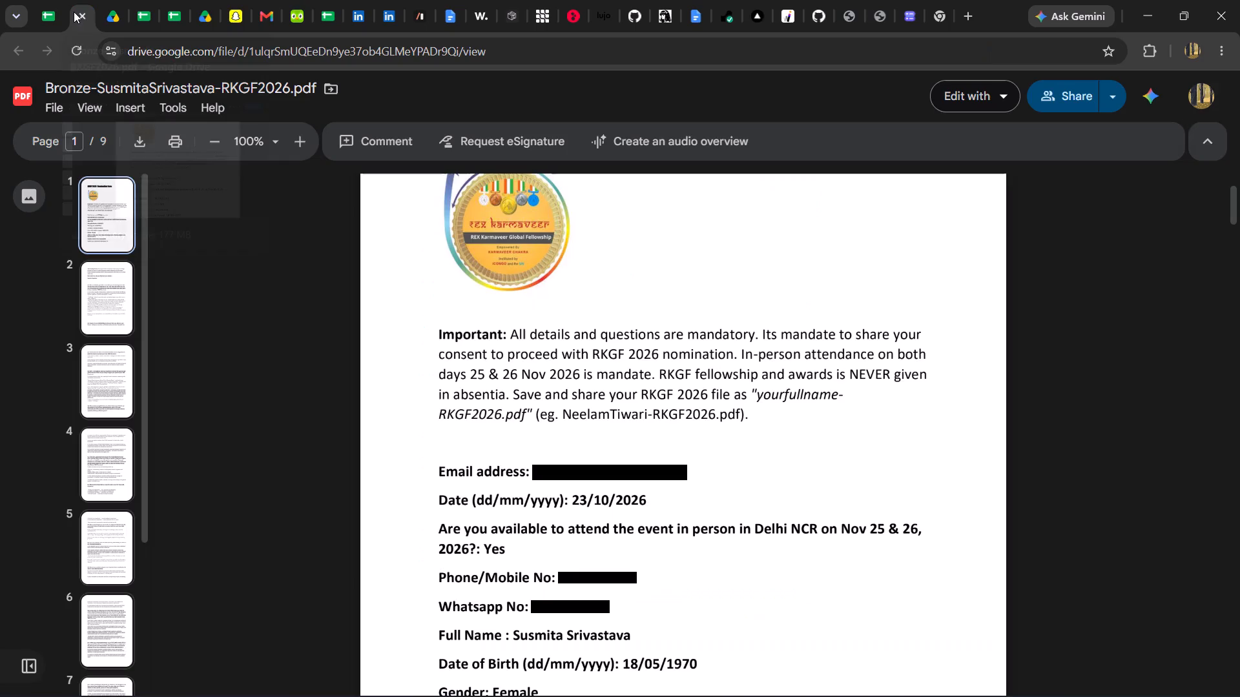
scroll(344, 425, "down", 2)
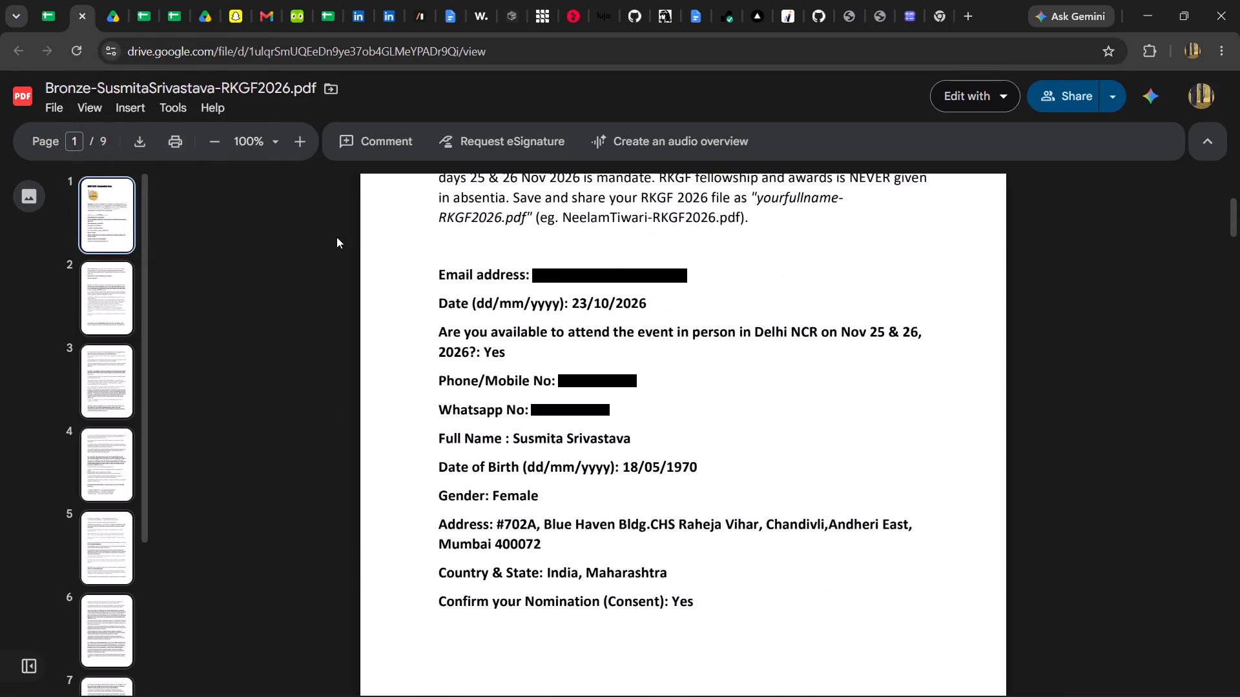
Review row 120 of BRONZE- Confirmed Nominations from the email and phone across the citation text and PDF file name to column T.
left_click(46, 13)
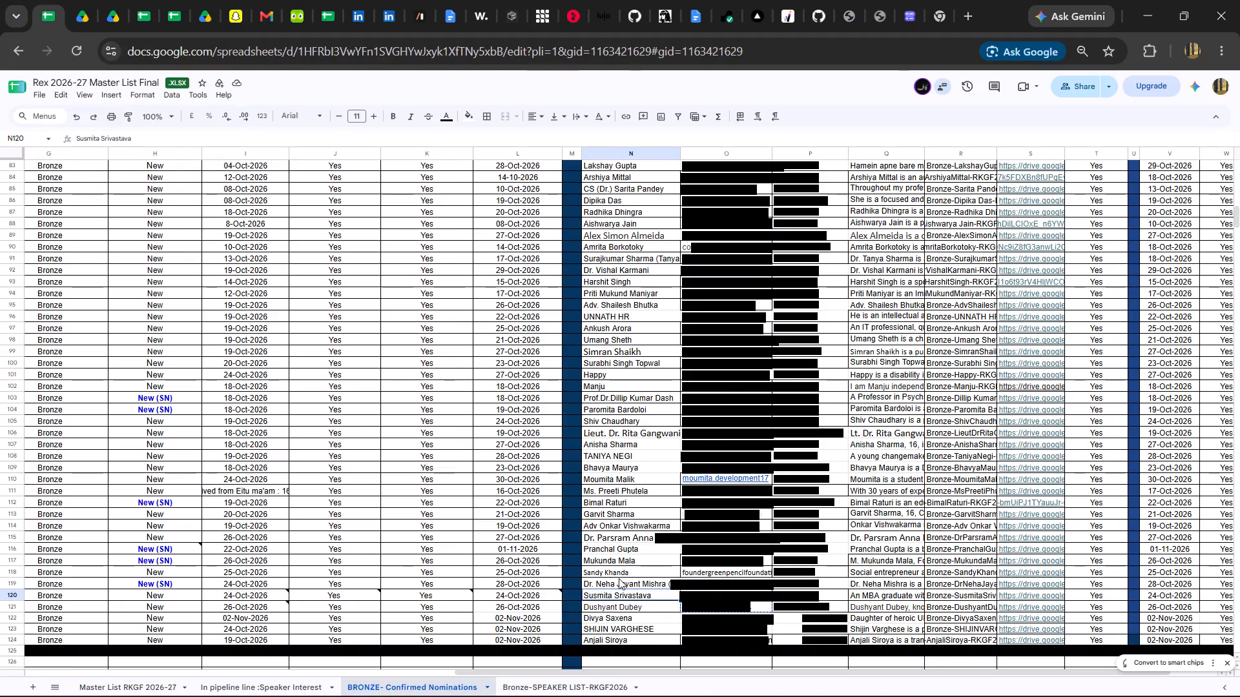
left_click(709, 598)
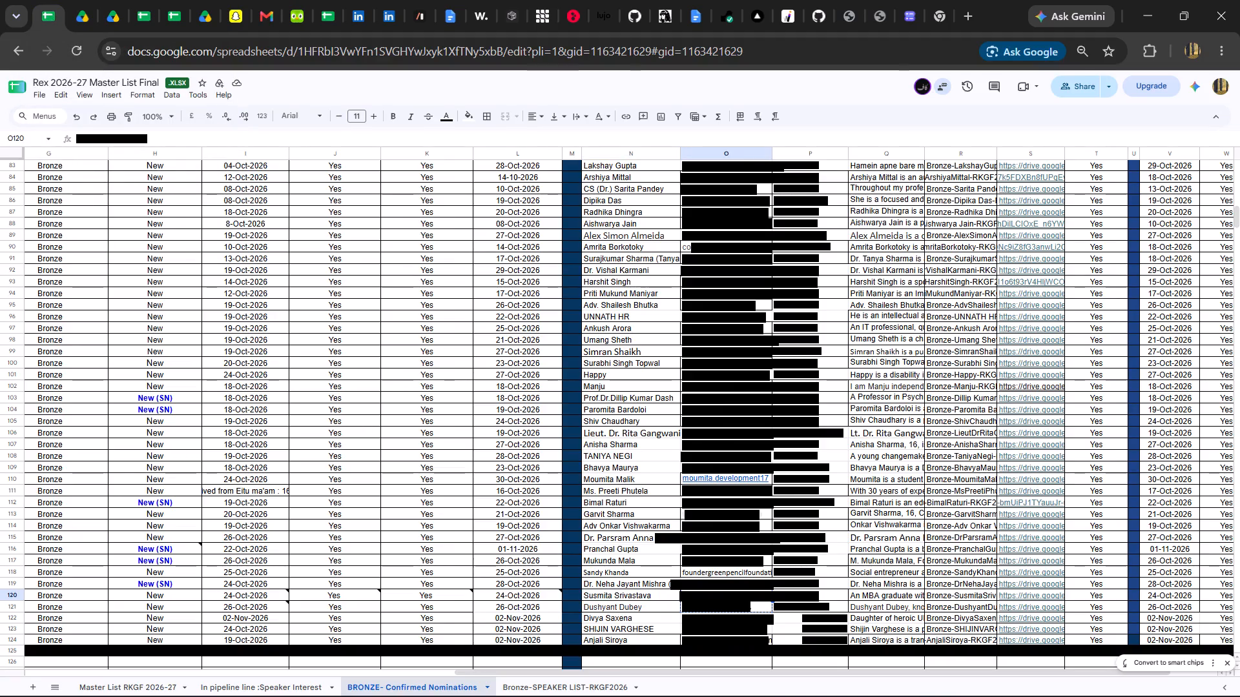
left_click(800, 596)
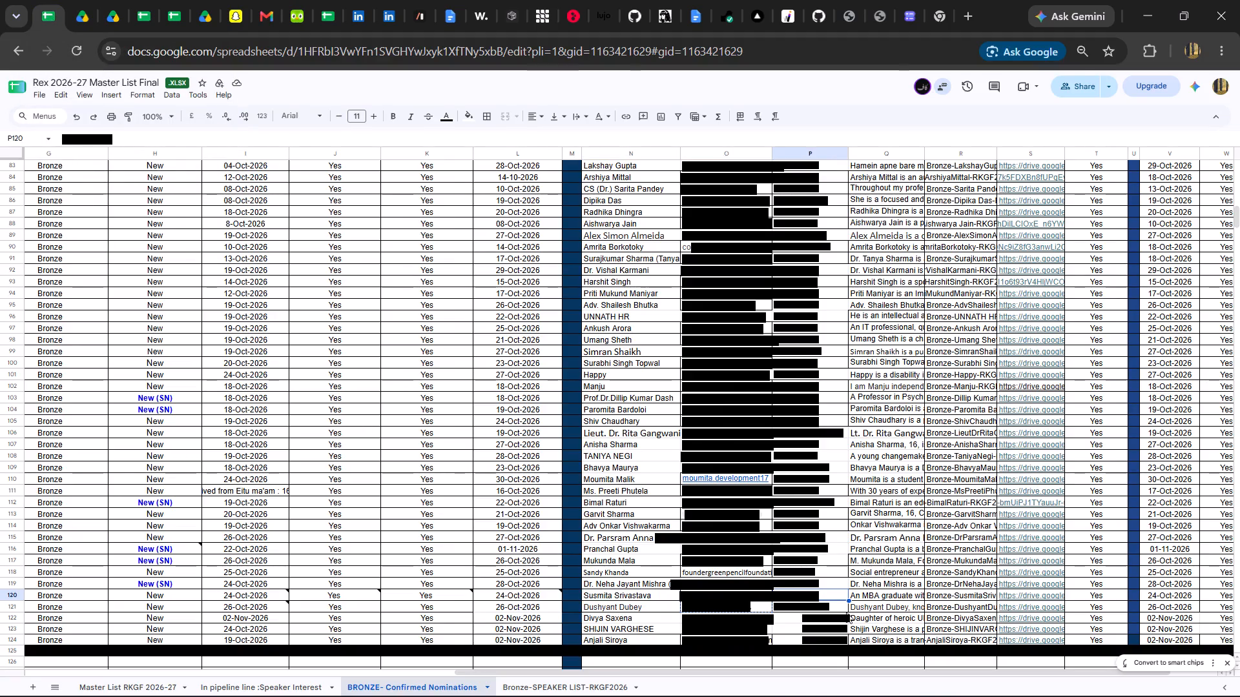
left_click(874, 596)
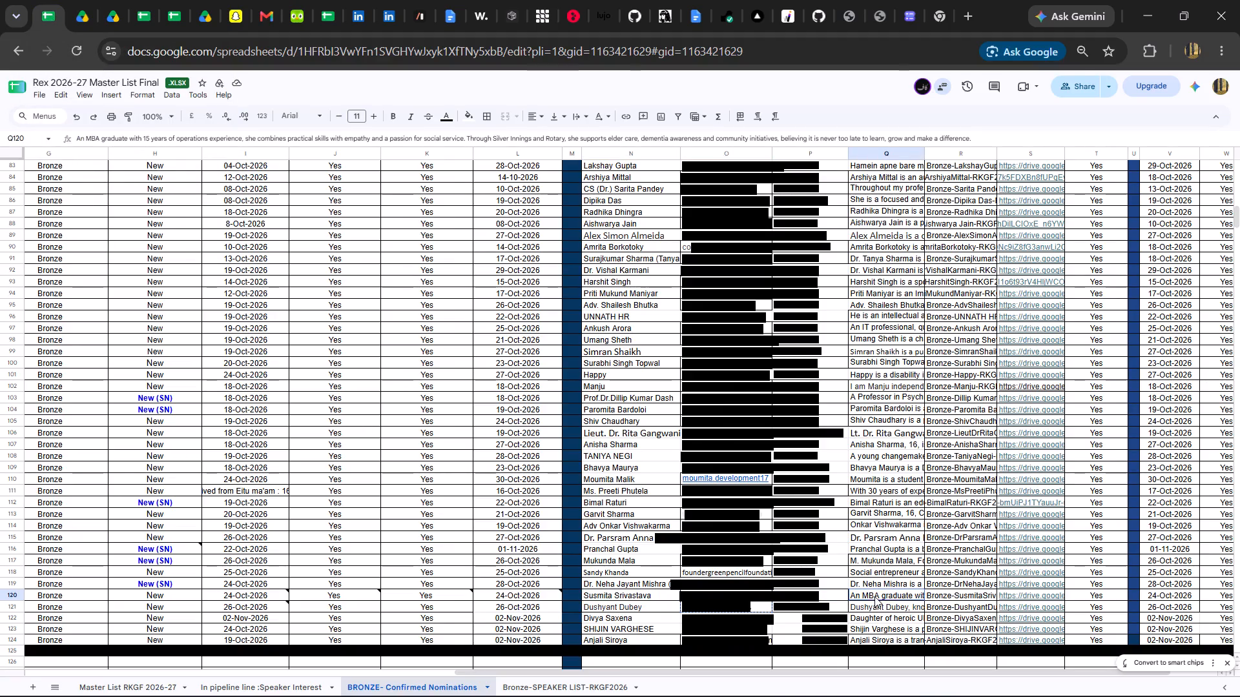
left_click(956, 598)
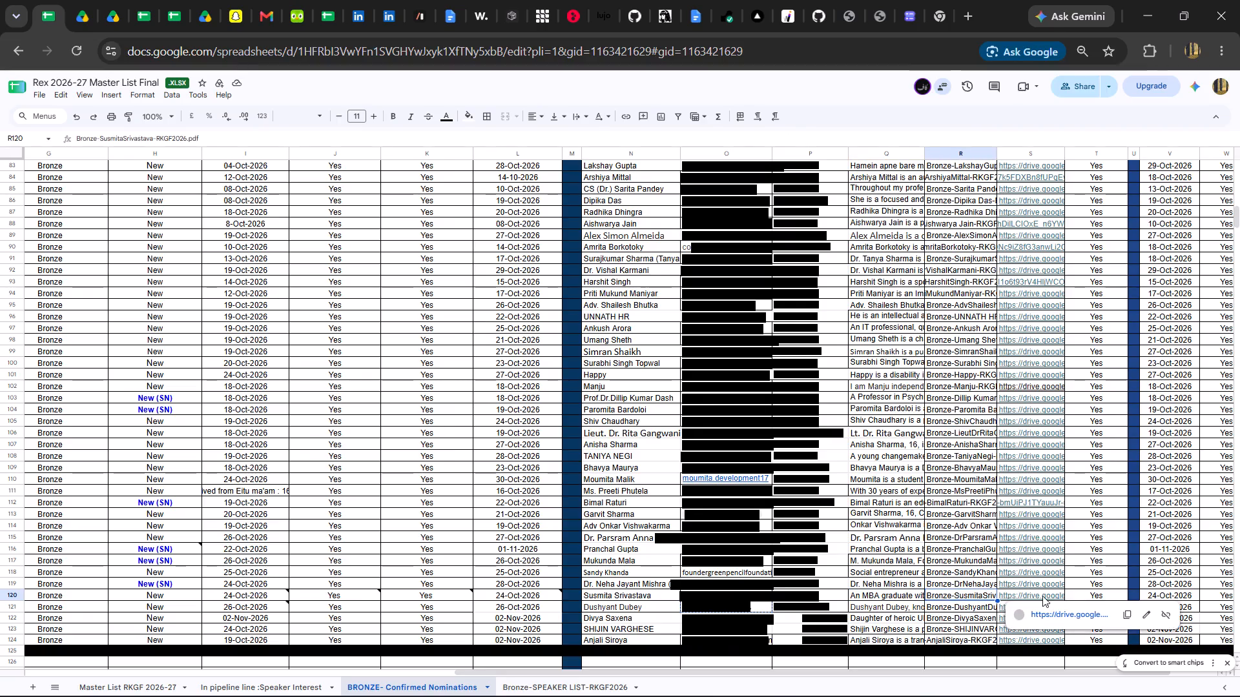
left_click(1080, 594)
Open the row 119 nominee's linked nomination form PDF and examine its first page from the contact details to the citation name.
left_click(1079, 586)
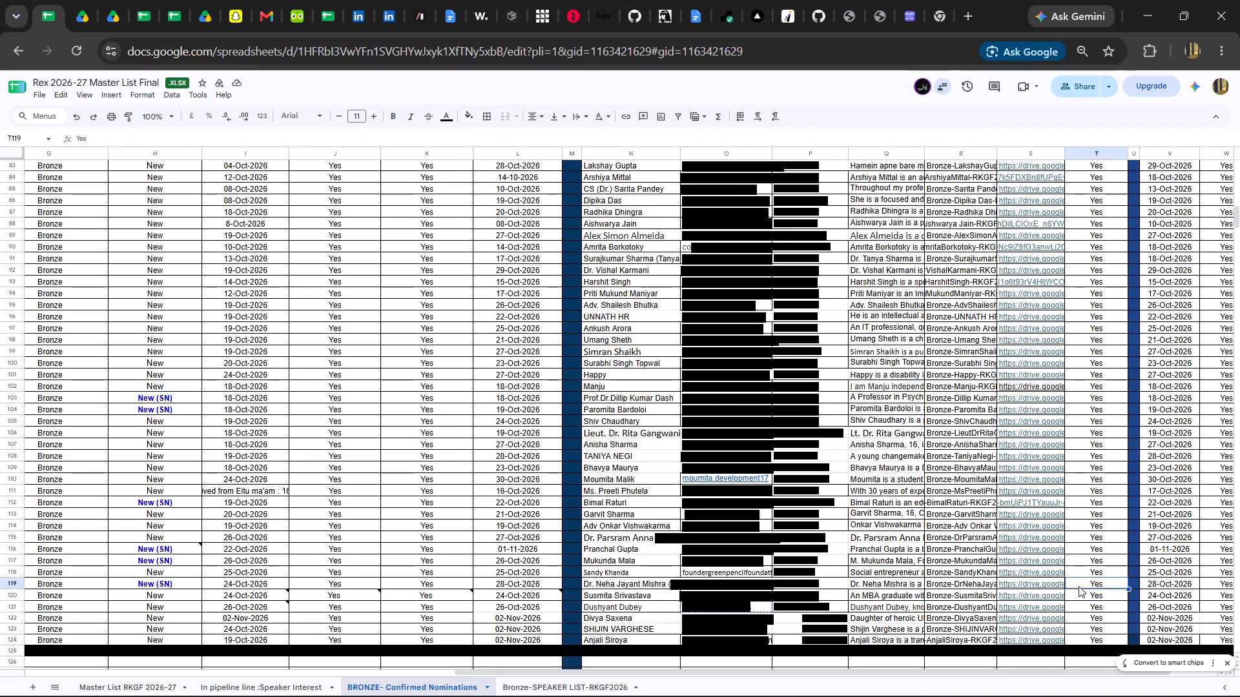
left_click(976, 580)
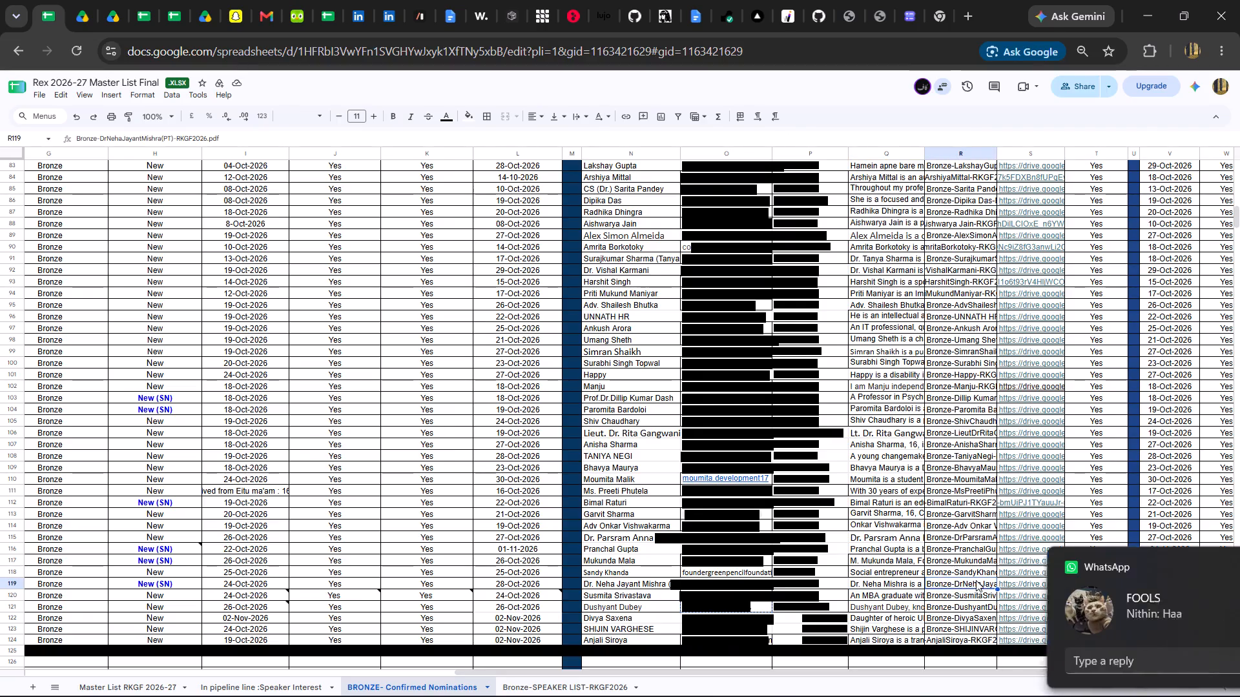
key("Right")
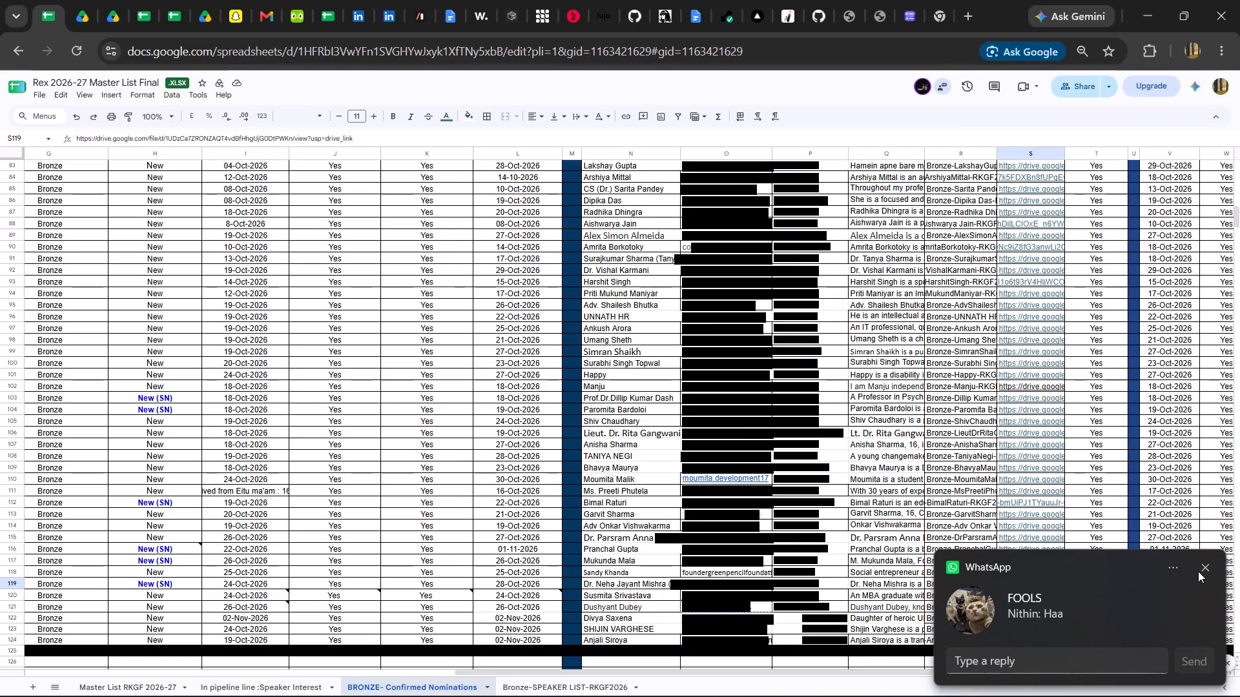
left_click(1206, 569)
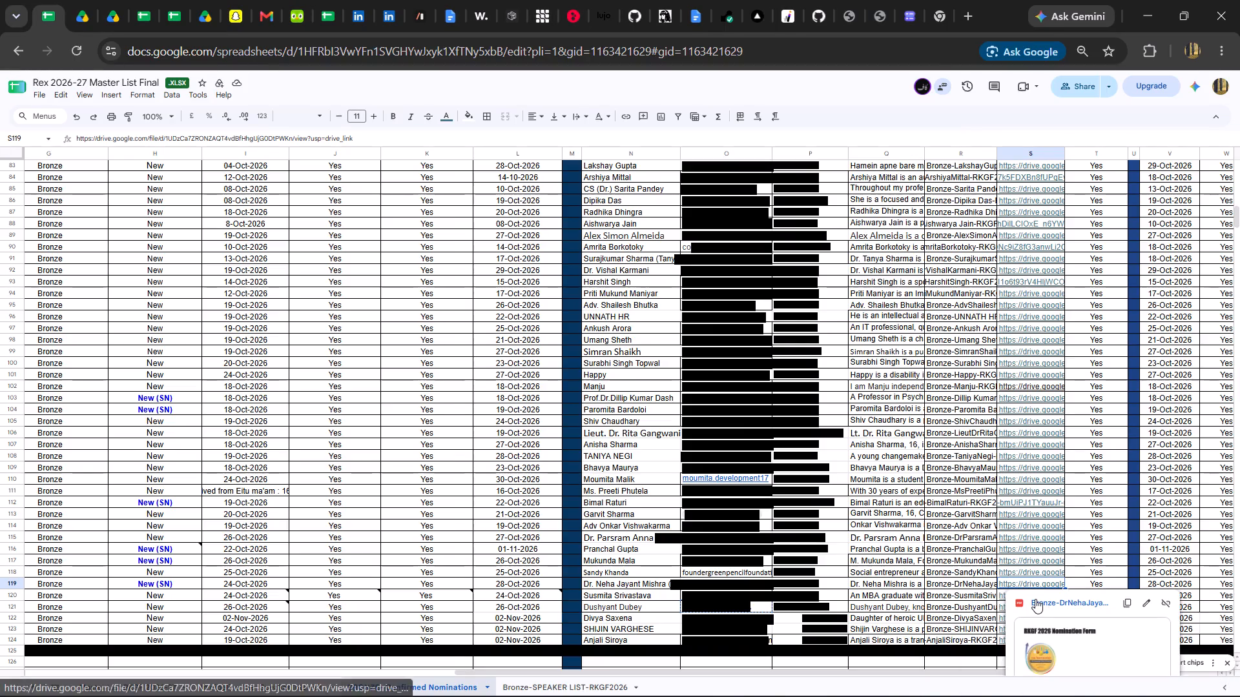
left_click(1035, 598)
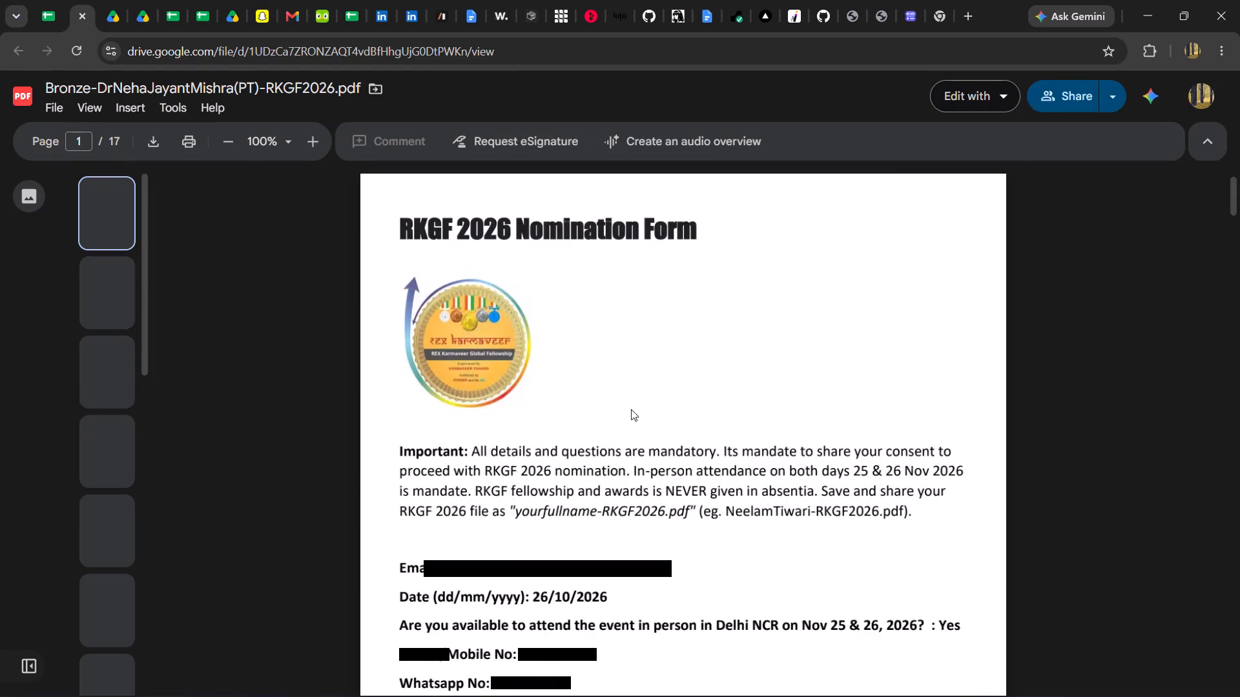
scroll(631, 409, "down", 1)
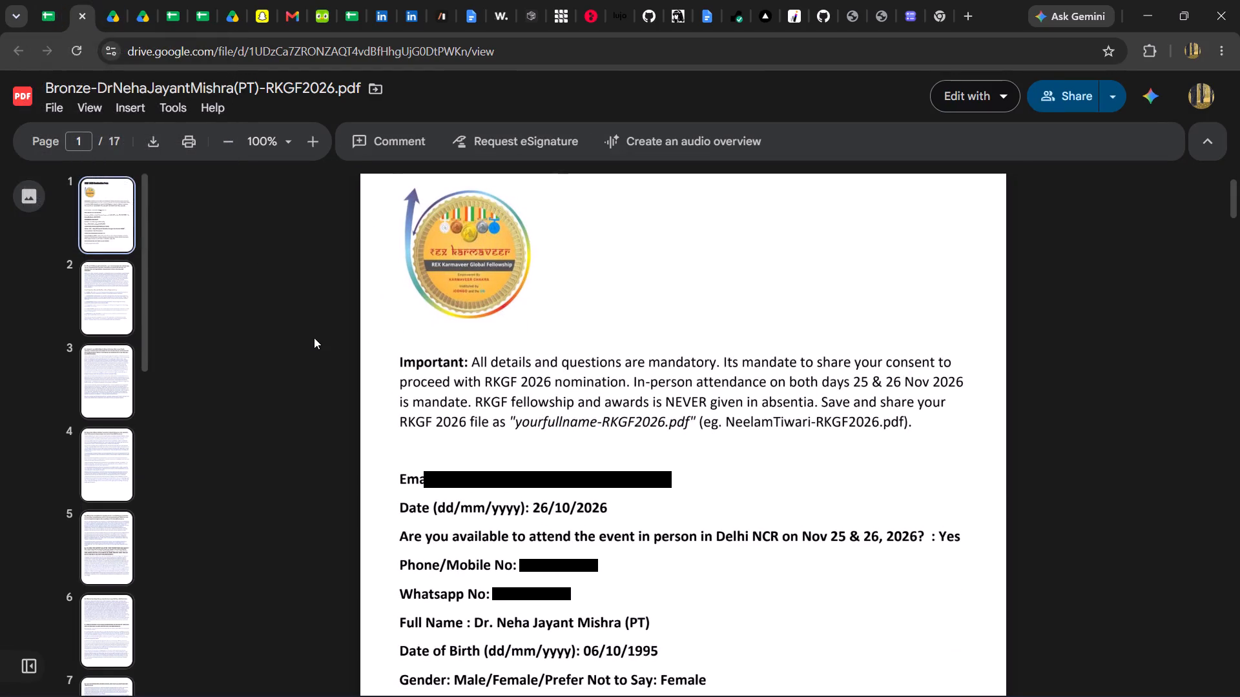